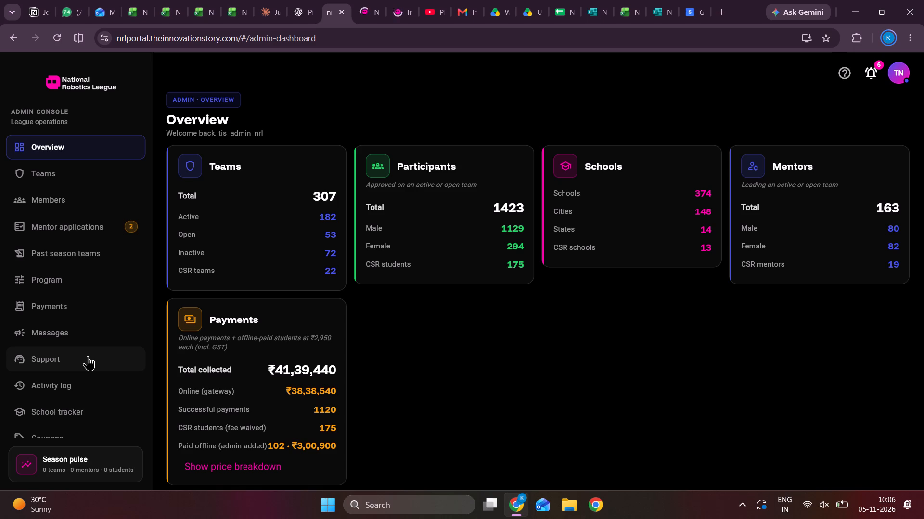
Open the support ticket "Incorrect Duplicate Part Supplied – Mirrored Component Required for Chassis Assembly" and read its message thread.
click(88, 356)
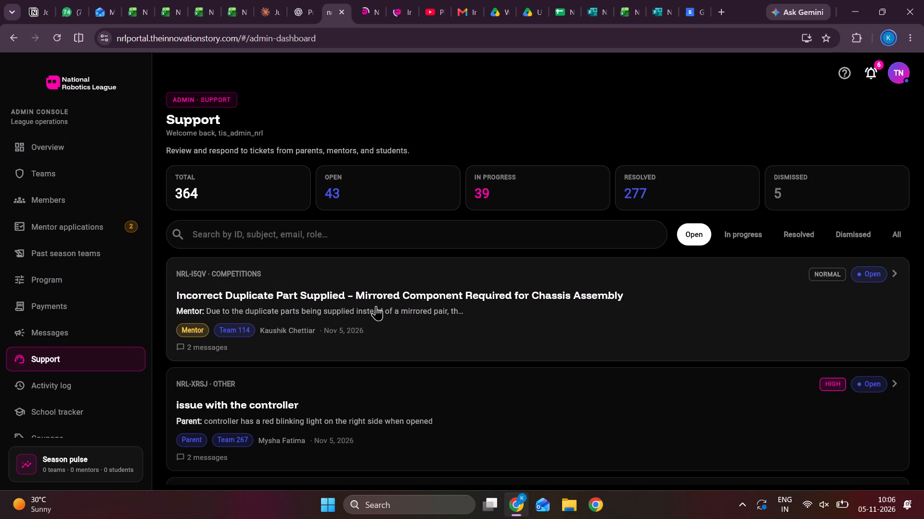
click(435, 331)
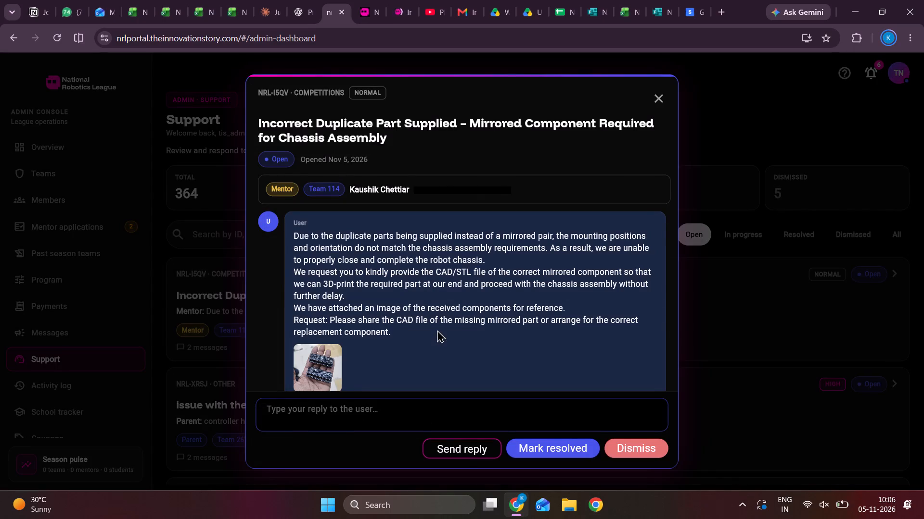
scroll(437, 330, down, 1)
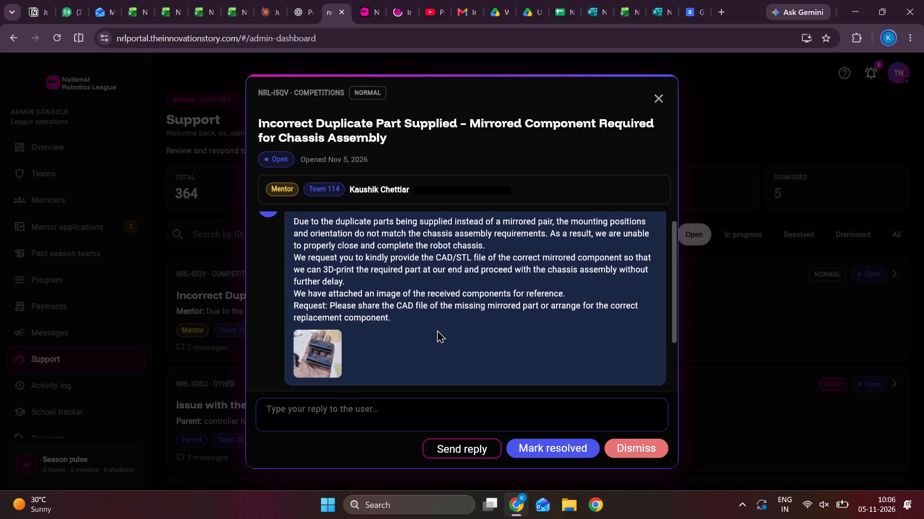
scroll(437, 330, down, 1)
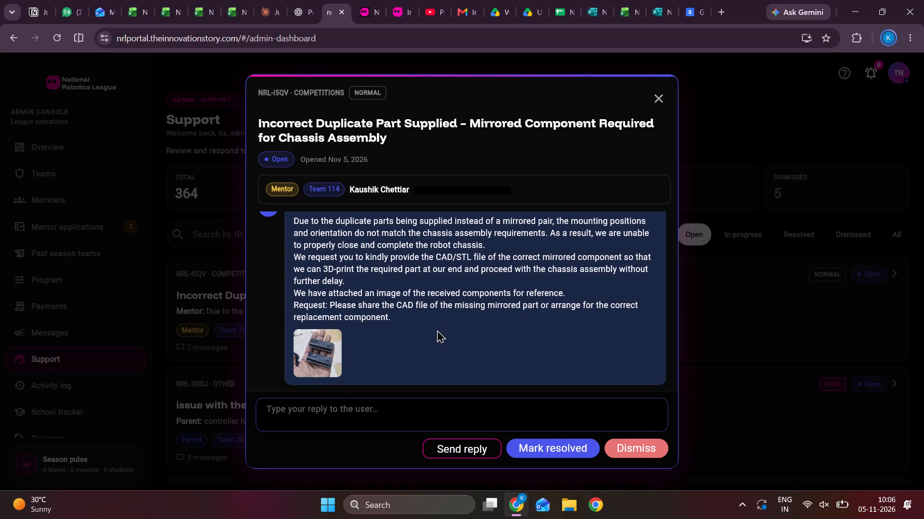
scroll(437, 330, down, 1)
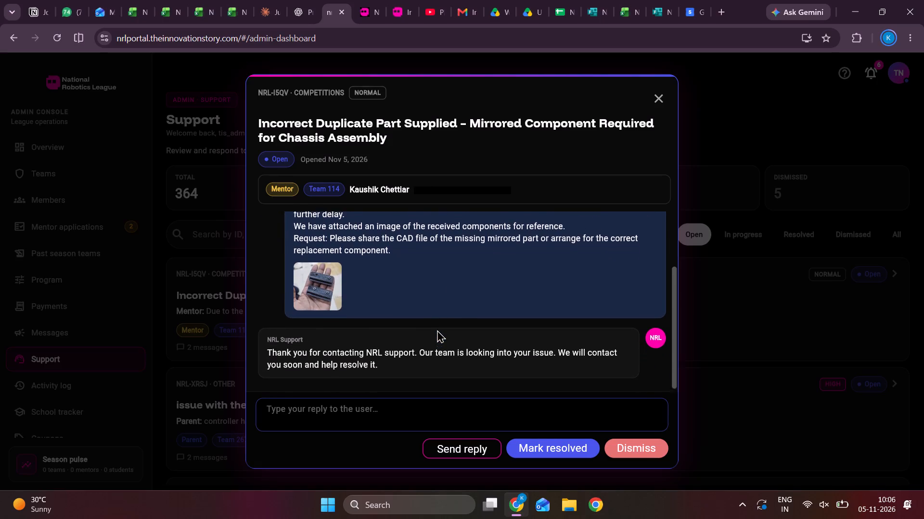
scroll(437, 330, down, 1)
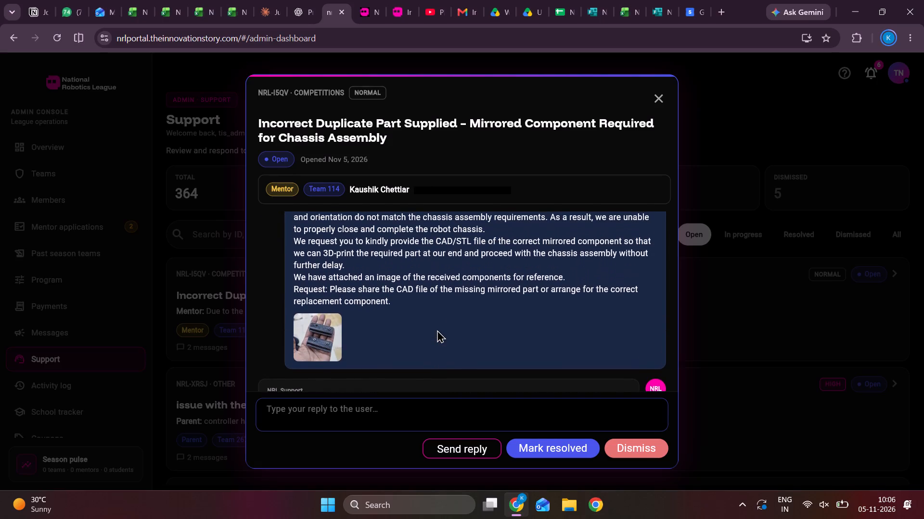
Switch to the NRL_2026_KIT_DISPATCH workbook, find team number 114, and review its row's school, contact and delivery details.
drag(437, 330, 180, 4)
click(164, 9)
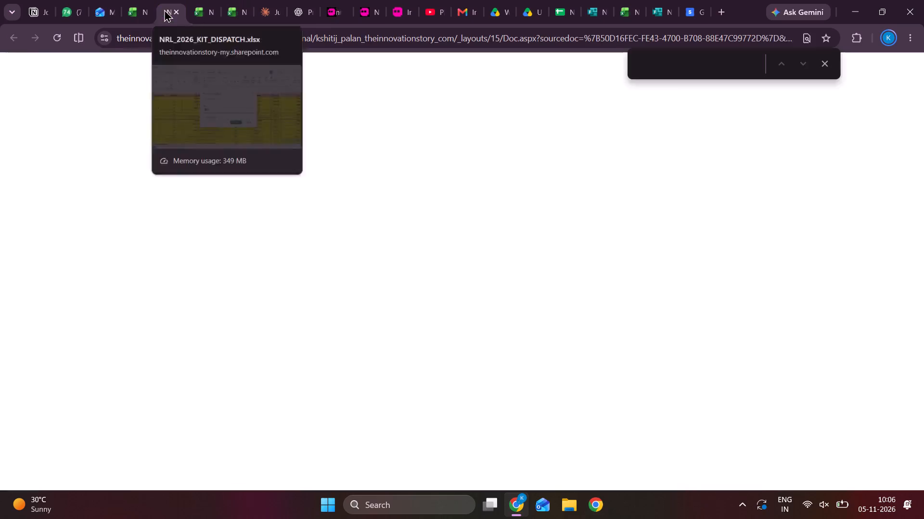
click(379, 280)
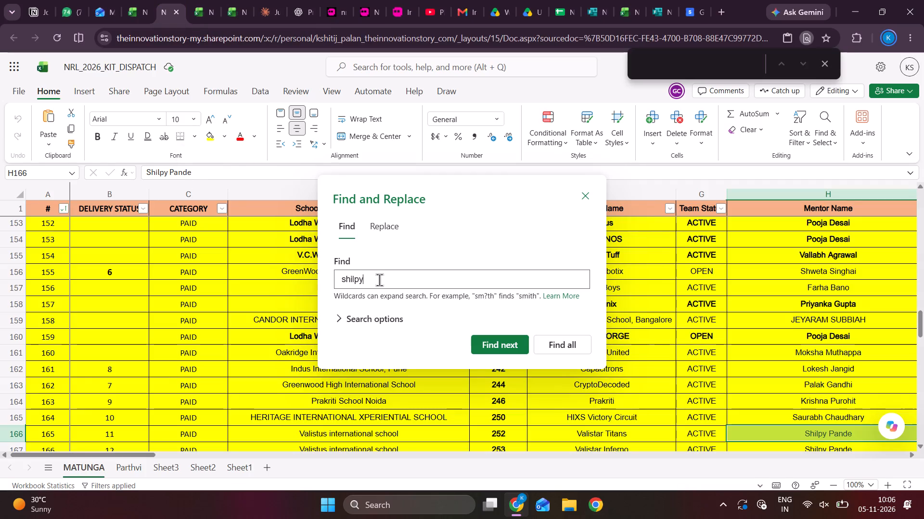
drag(374, 279, 332, 286)
text(114)
key(Return)
key(Return)
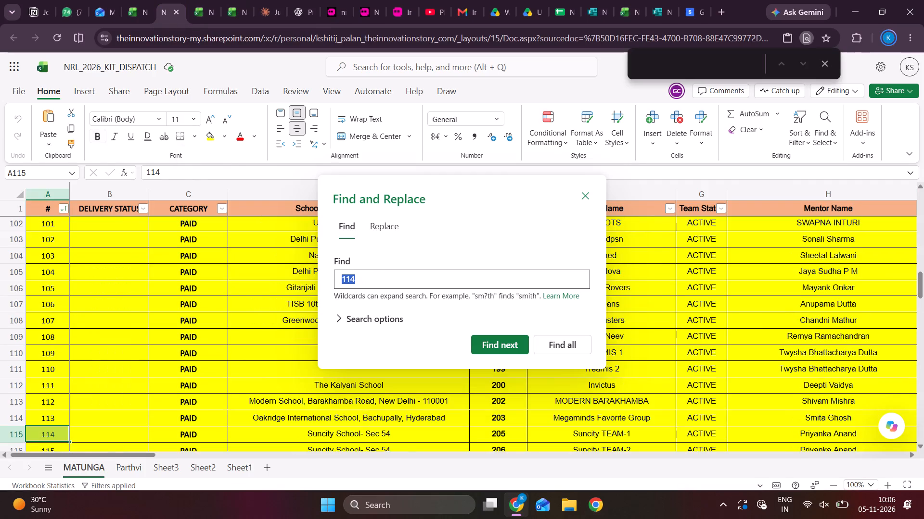
key(Return)
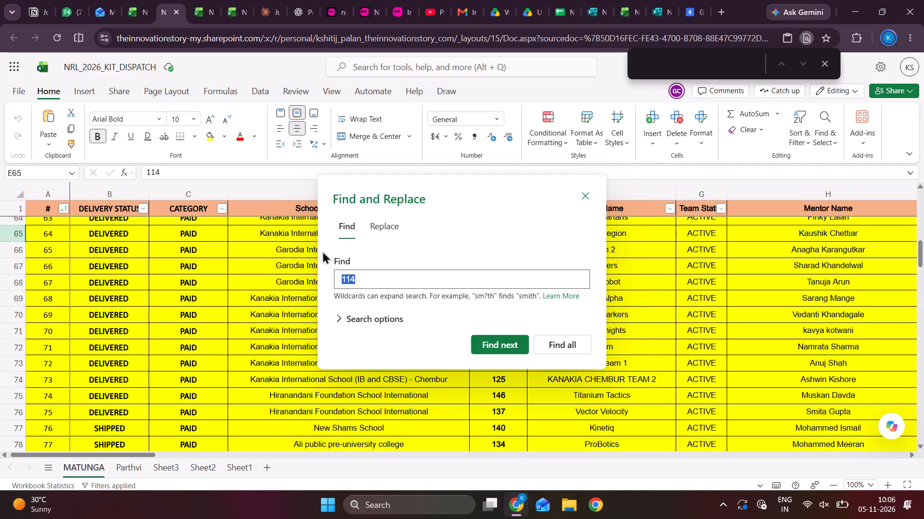
drag(408, 194, 206, 300)
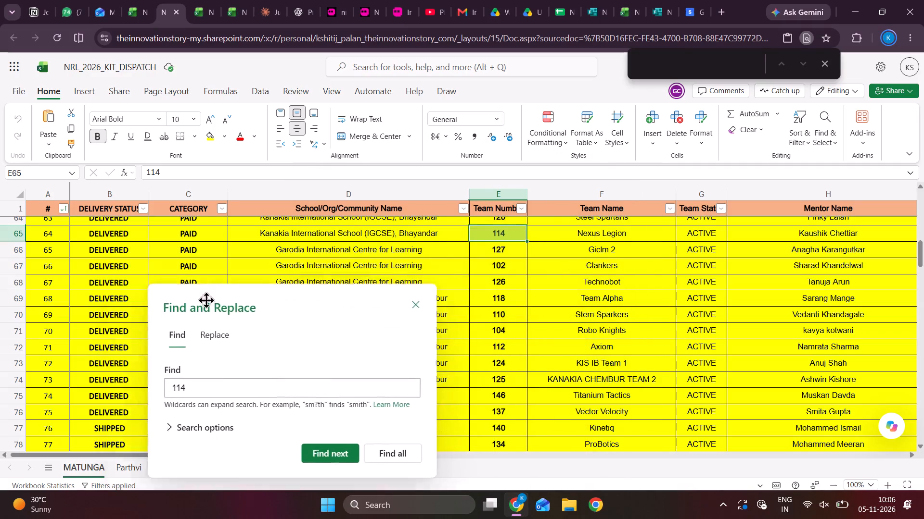
drag(206, 300, 204, 298)
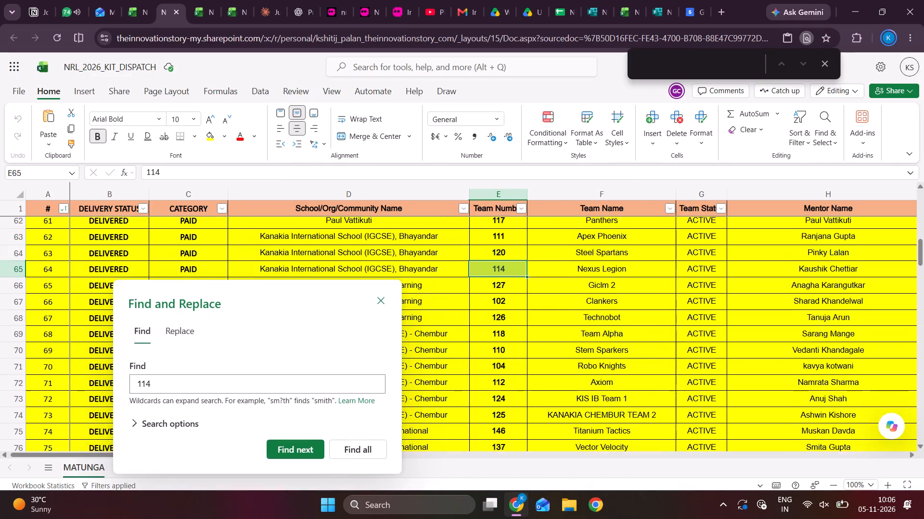
scroll(588, 296, left, 6)
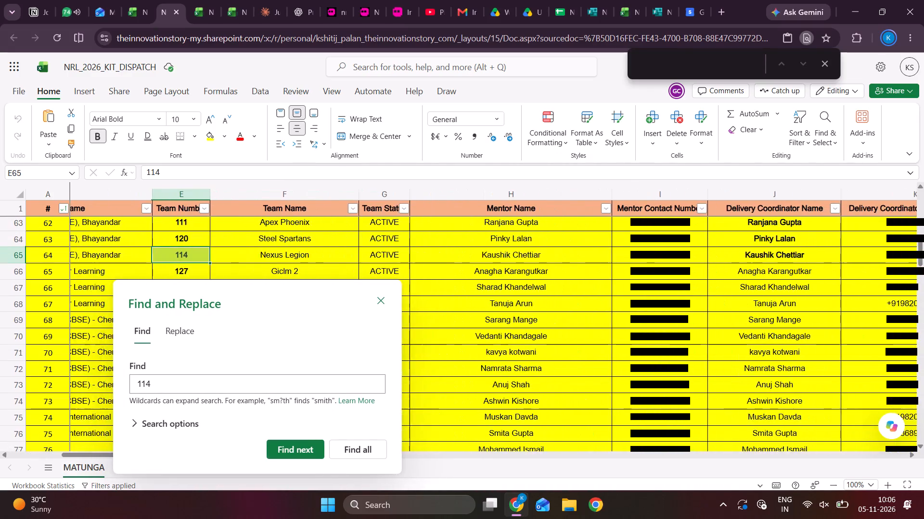
scroll(588, 296, left, 7)
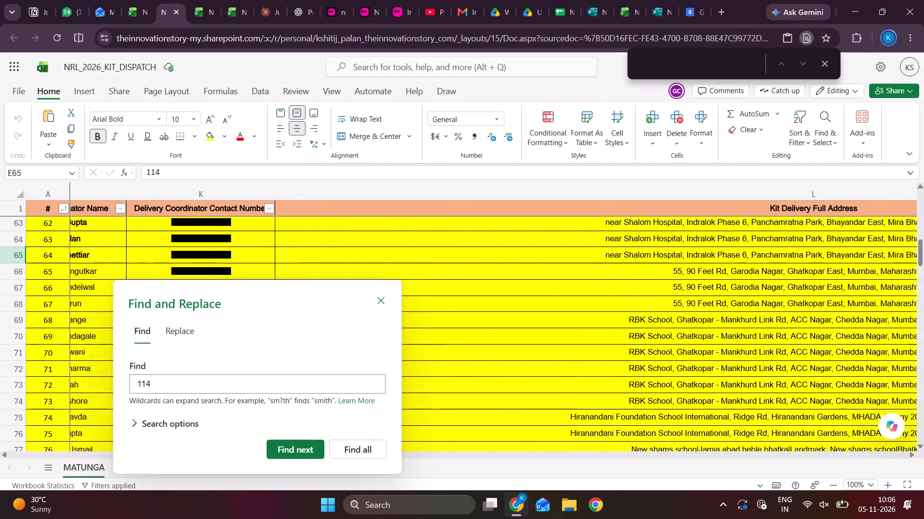
scroll(588, 296, left, 2)
scroll(588, 296, right, 1)
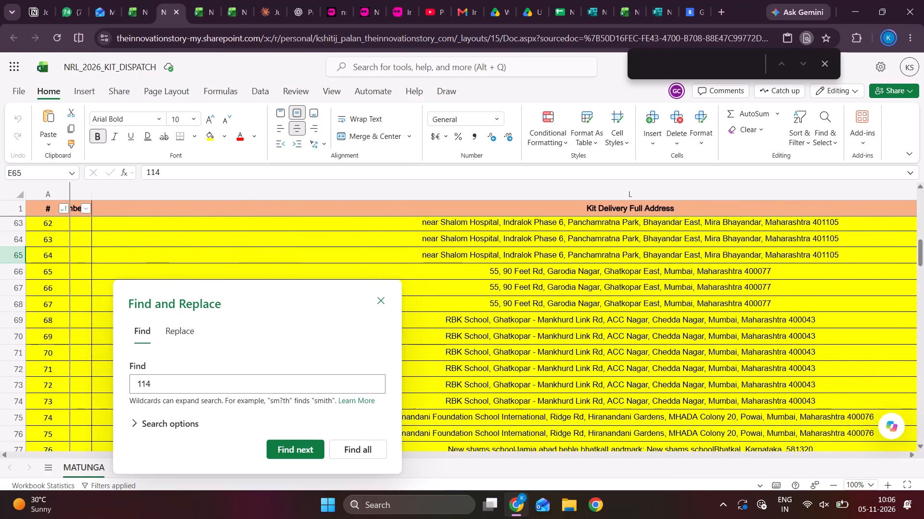
scroll(588, 296, right, 5)
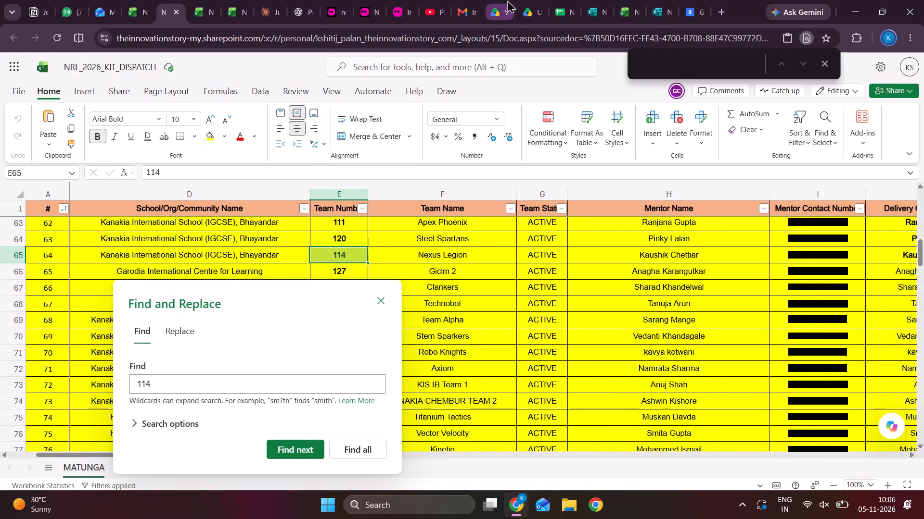
Return to the open duplicate-part ticket in the admin portal.
click(360, 0)
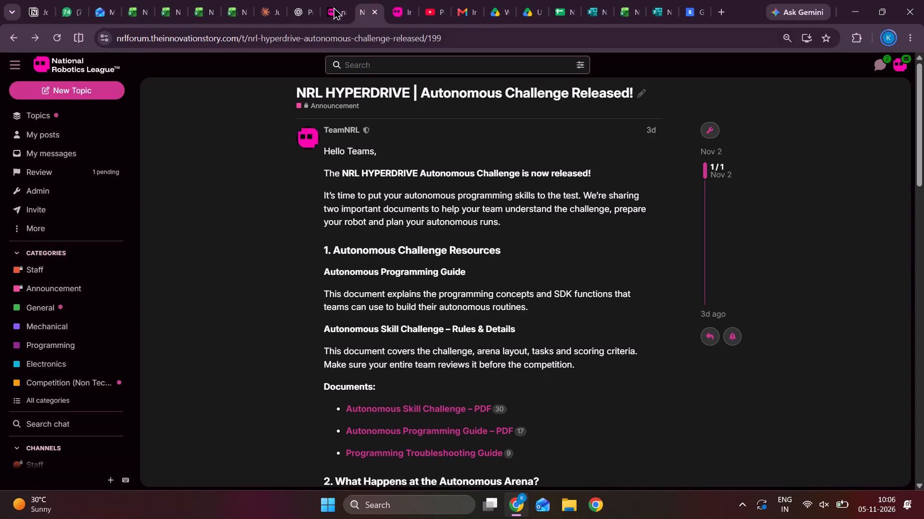
click(319, 2)
click(327, 4)
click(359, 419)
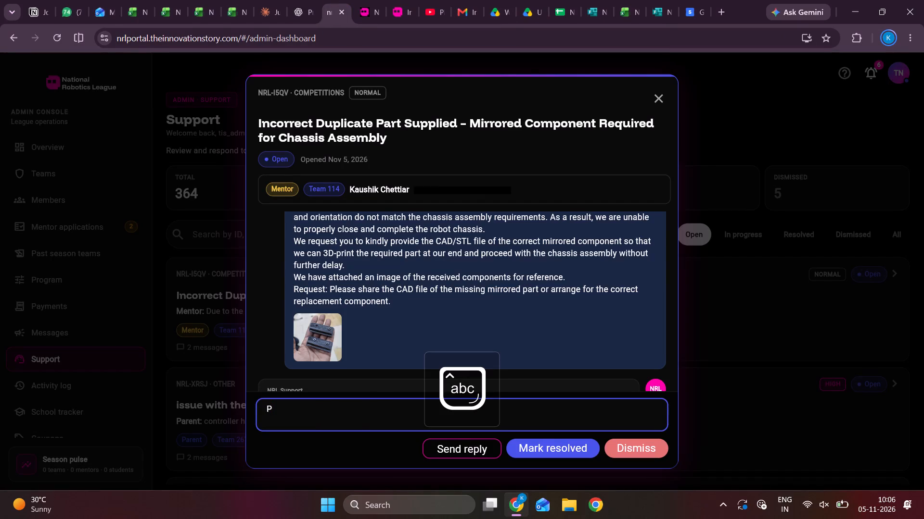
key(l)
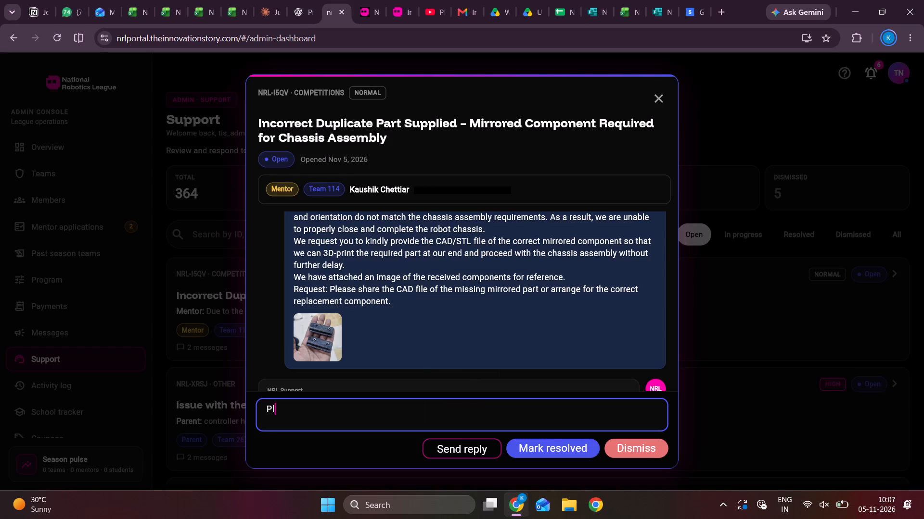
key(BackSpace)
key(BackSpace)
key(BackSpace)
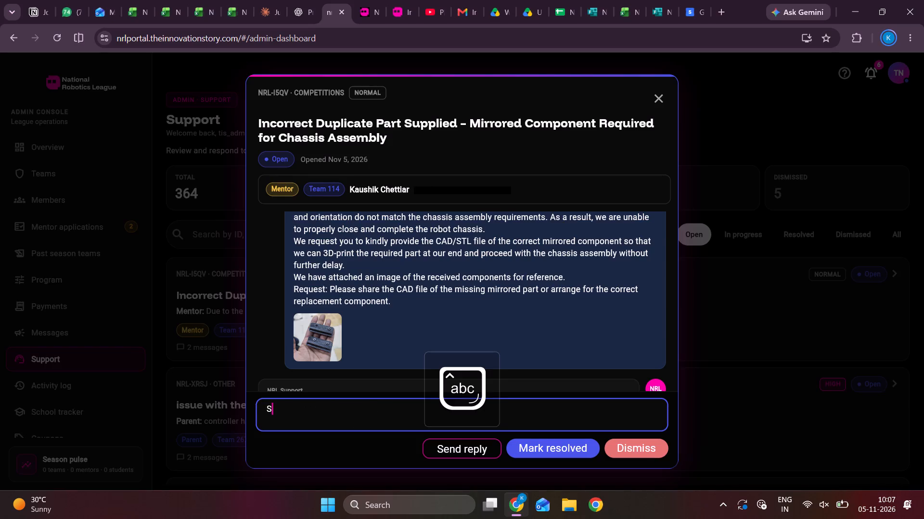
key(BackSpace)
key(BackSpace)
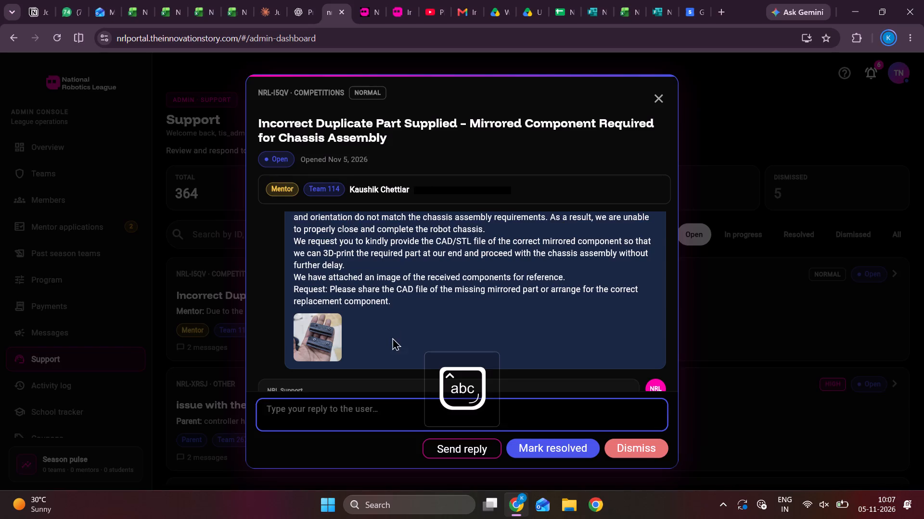
View the photo of the received parts attached to the ticket at full size, and close it.
click(332, 354)
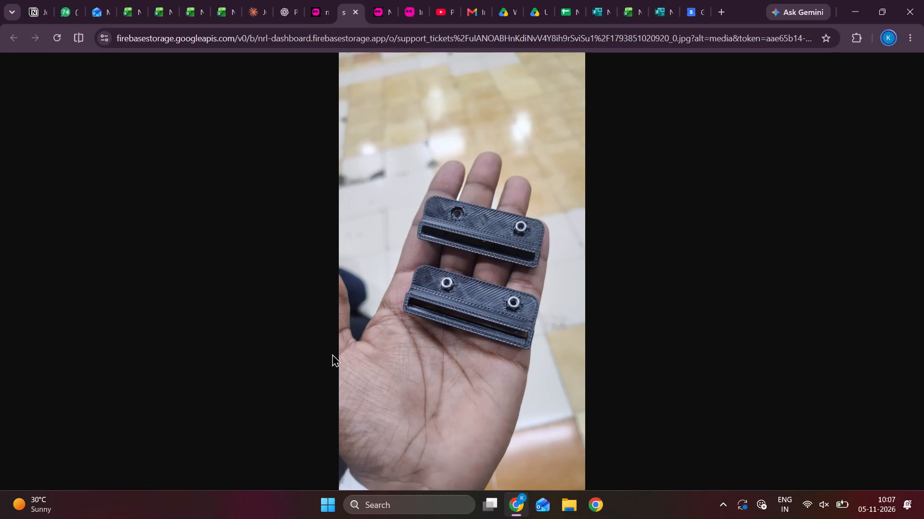
click(752, 313)
click(357, 12)
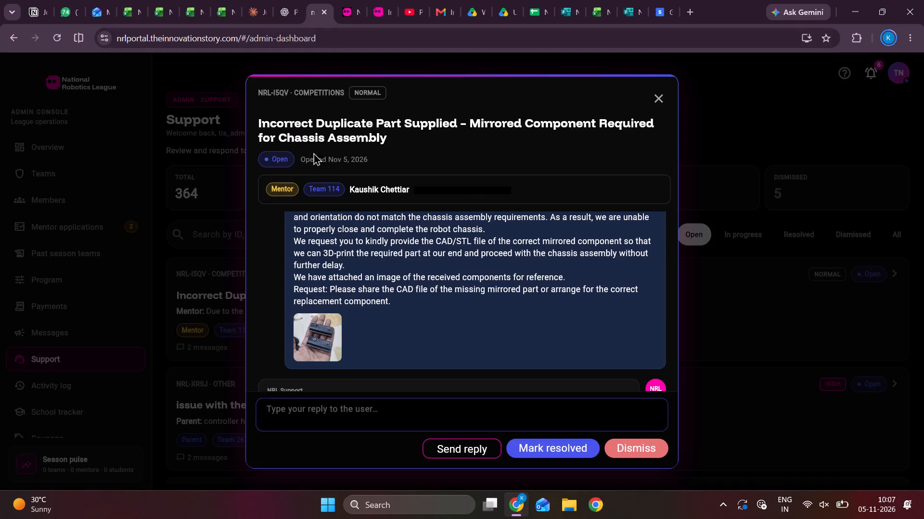
Draft the ticket reply "Our team will contact you shortly".
click(317, 413)
scroll(334, 316, down, 3)
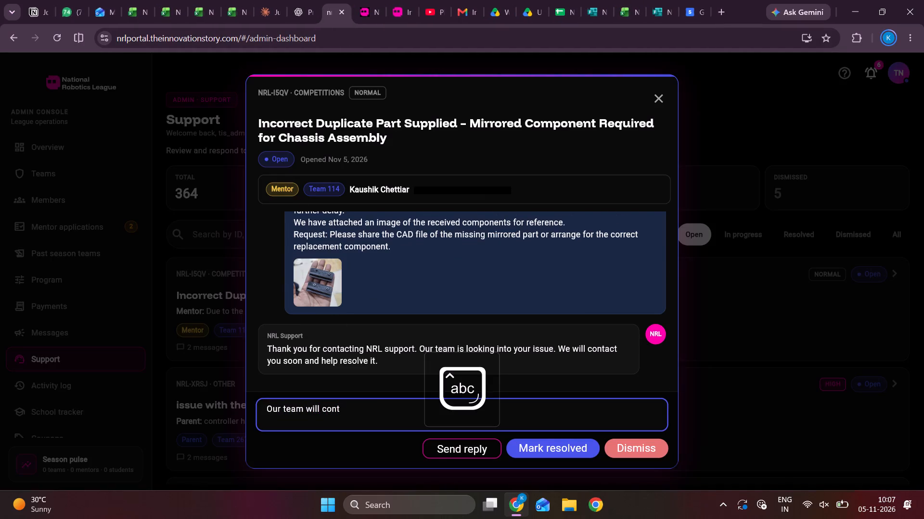
key(BackSpace)
text(ct you short;y)
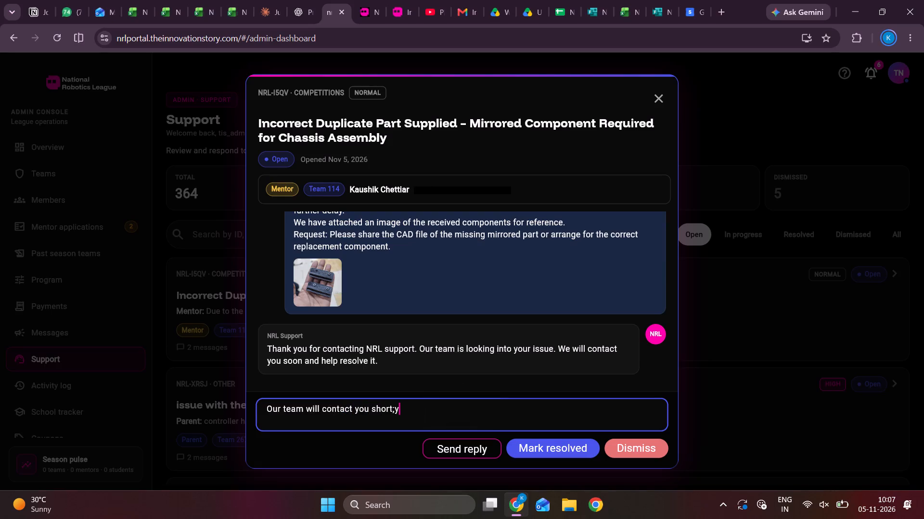
key(BackSpace)
key(BackSpace)
text(ly)
Go to the first empty row of the NRL_TEAMS_PROBLEMS_TRACKER workbook and examine existing entries' problems, statuses, contacts and remarks.
click(201, 0)
scroll(175, 369, down, 1)
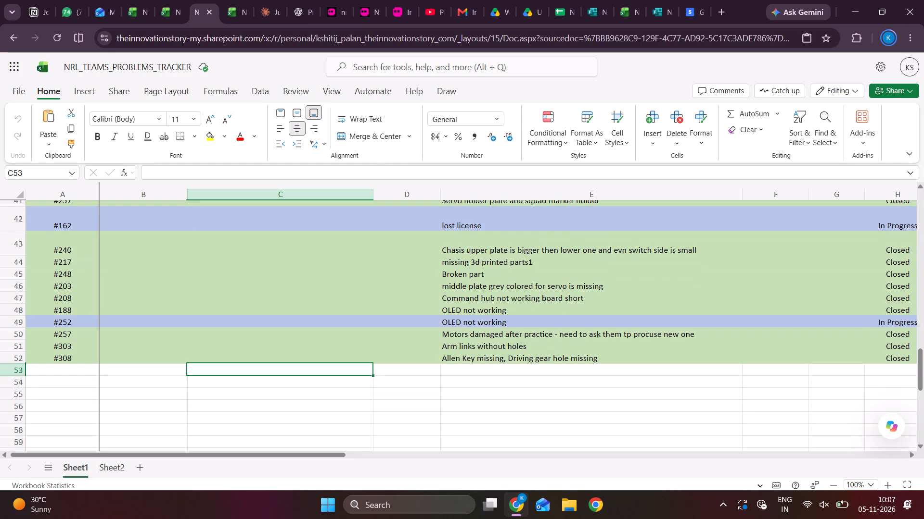
click(61, 358)
click(61, 363)
click(55, 372)
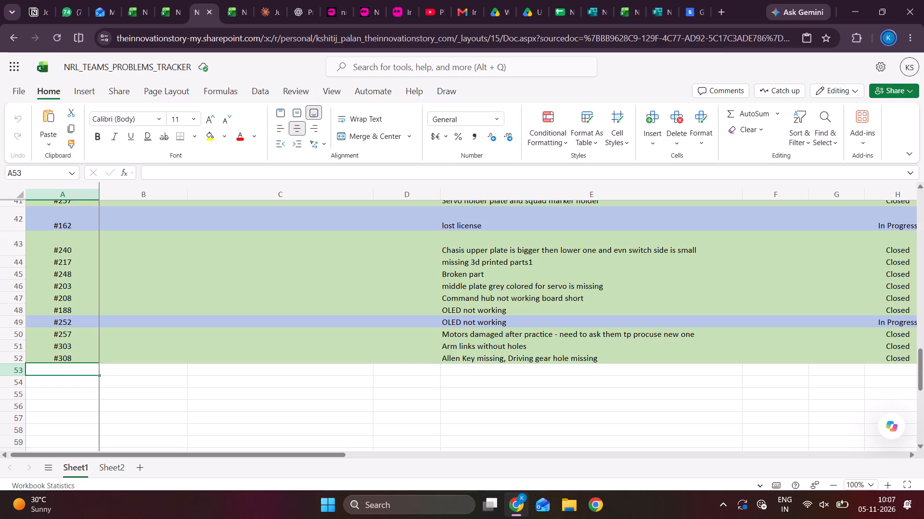
scroll(113, 366, left, 4)
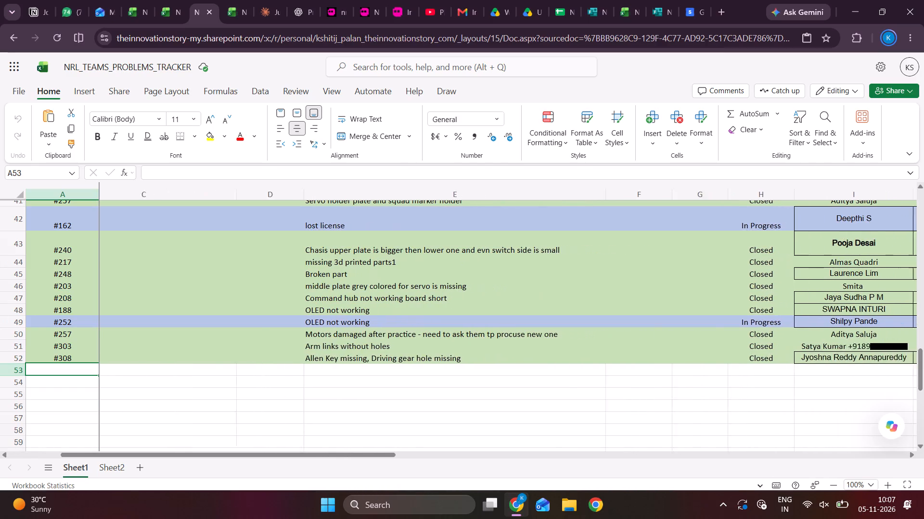
scroll(113, 366, left, 1)
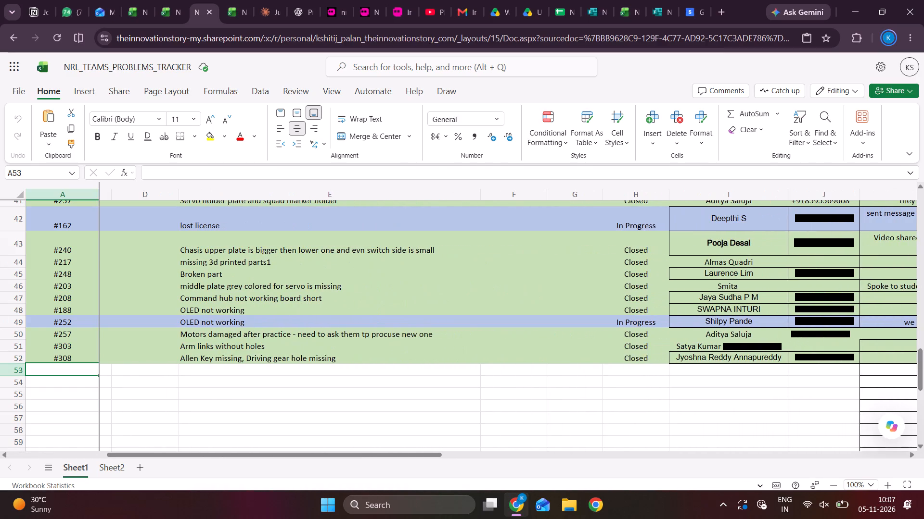
scroll(113, 366, right, 1)
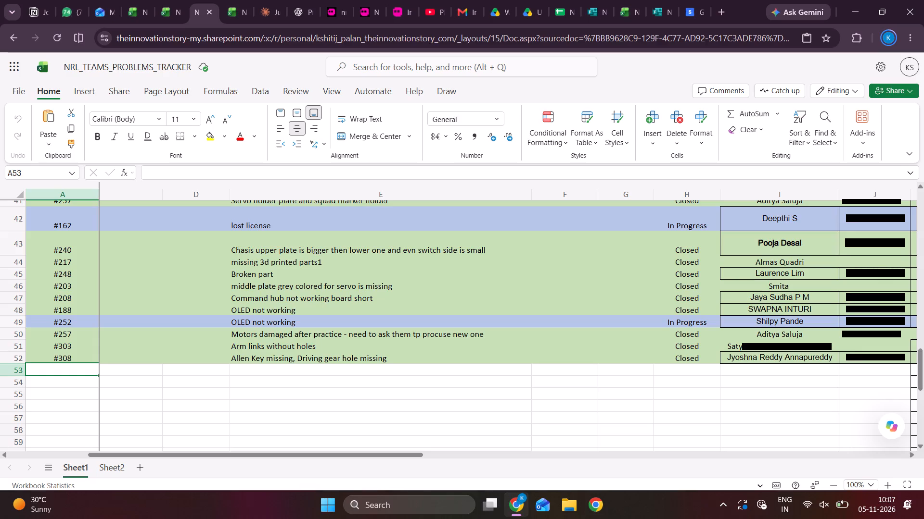
scroll(113, 366, up, 1)
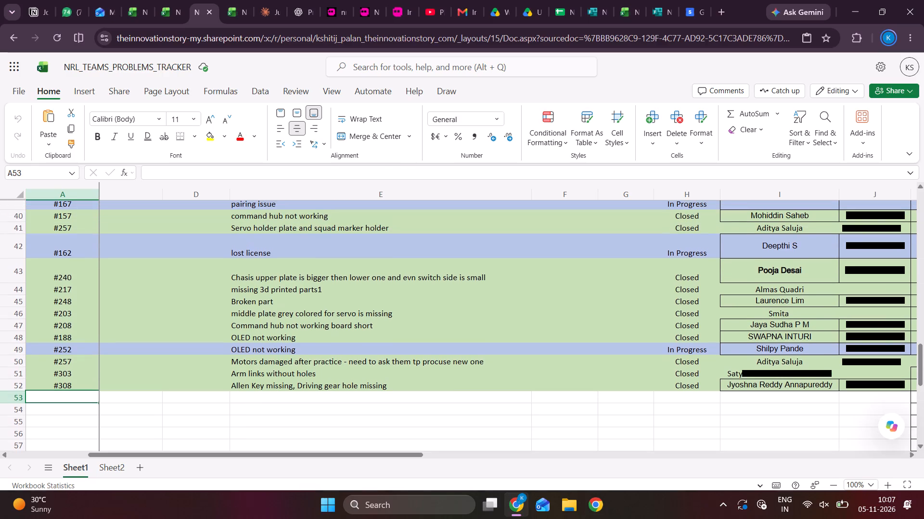
scroll(113, 366, up, 1)
scroll(113, 366, left, 3)
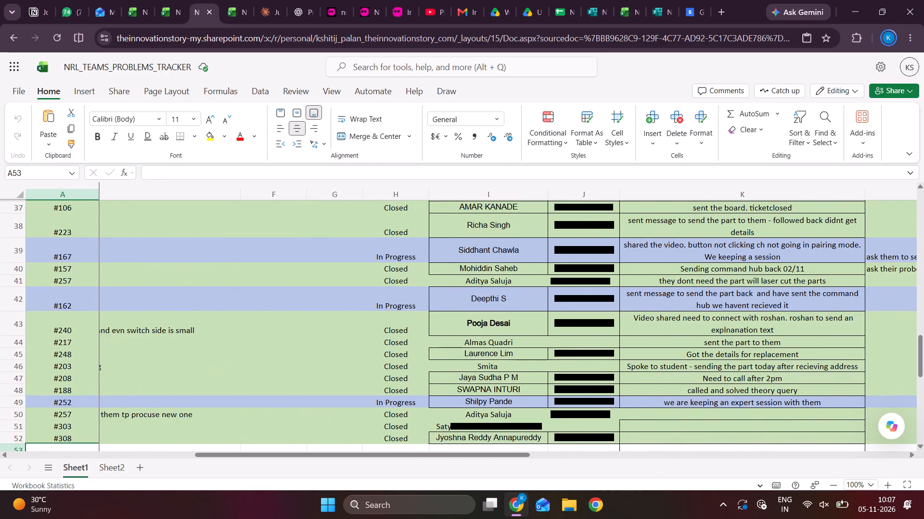
scroll(113, 366, up, 4)
scroll(113, 366, down, 2)
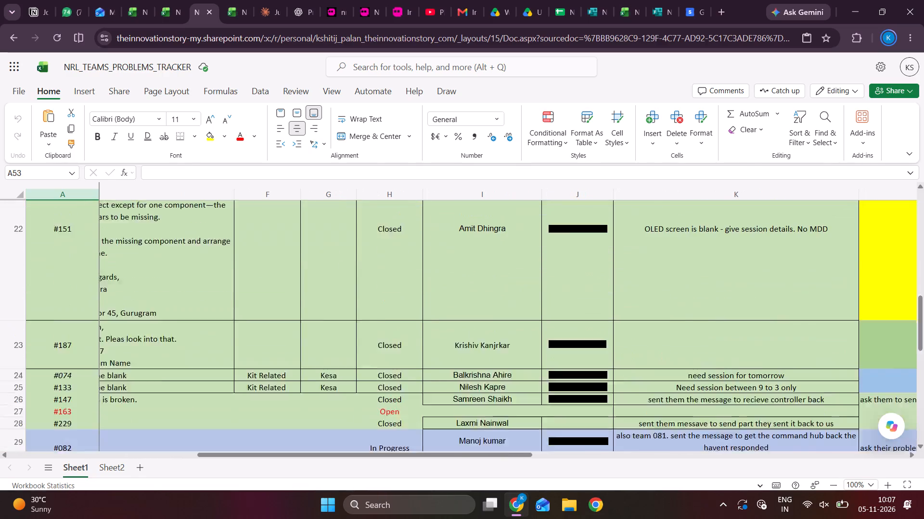
scroll(113, 366, down, 2)
scroll(113, 366, right, 1)
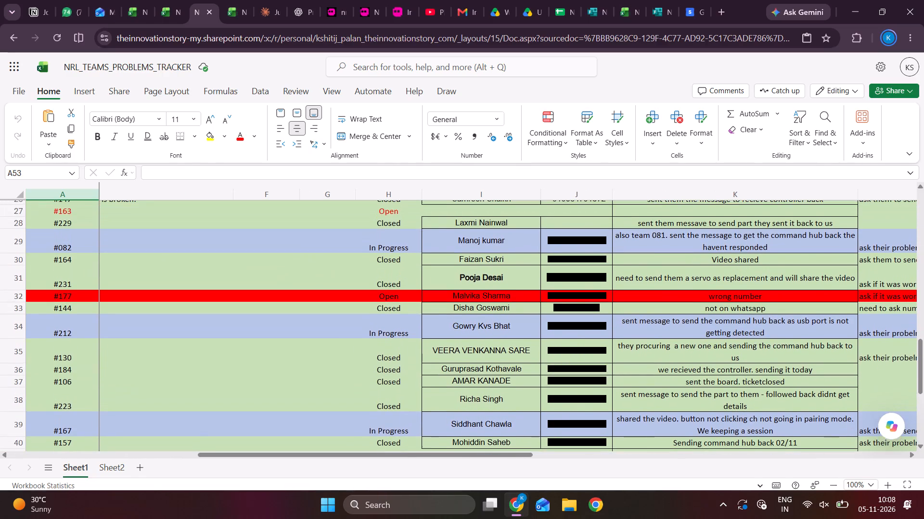
scroll(113, 366, right, 1)
scroll(113, 366, down, 1)
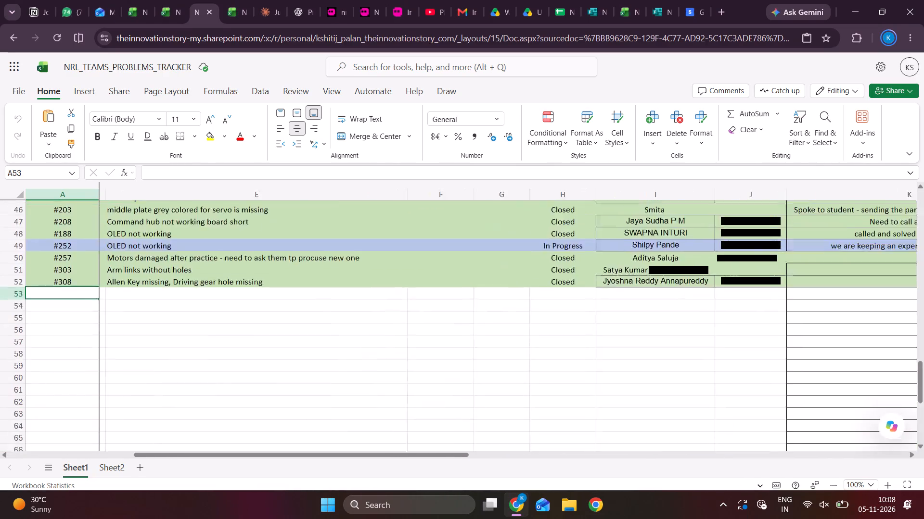
scroll(113, 366, down, 1)
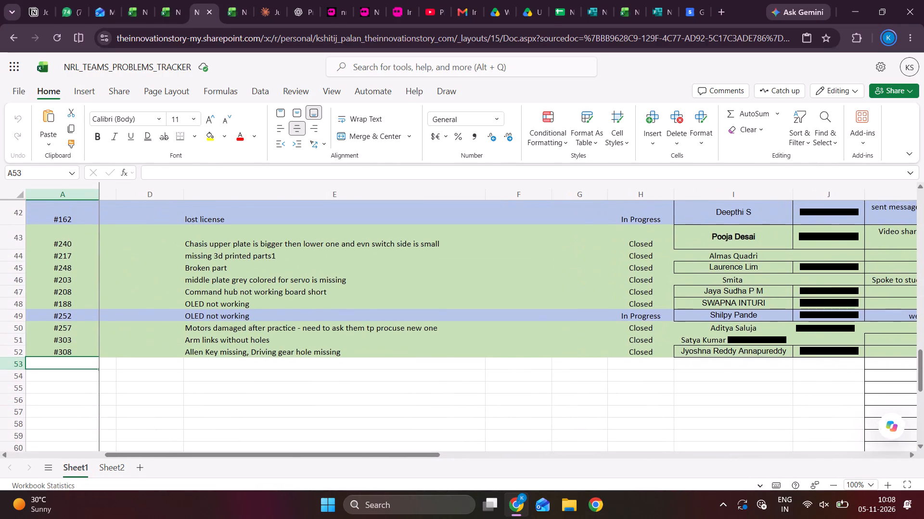
Enter team number #114 in column A of the first empty row below team #308 in the tracker.
scroll(113, 366, down, 1)
text(#114)
key(Return)
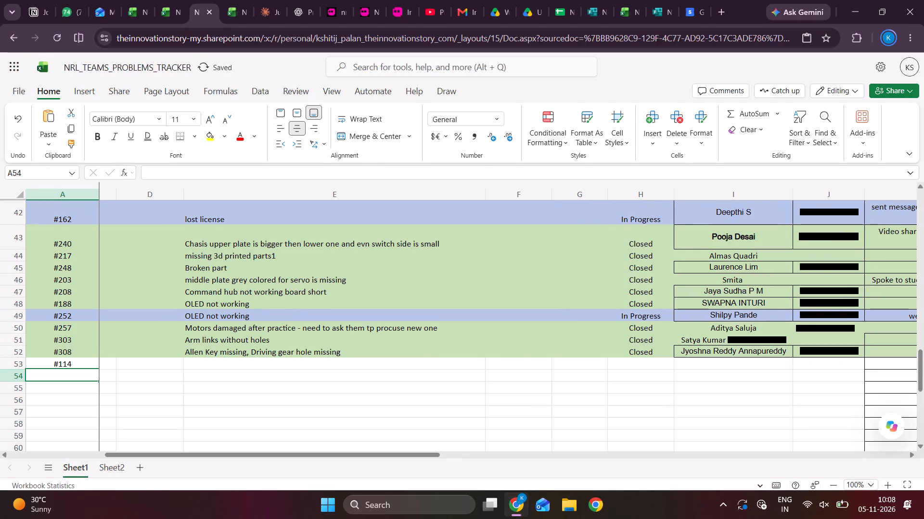
click(210, 370)
scroll(210, 370, up, 1)
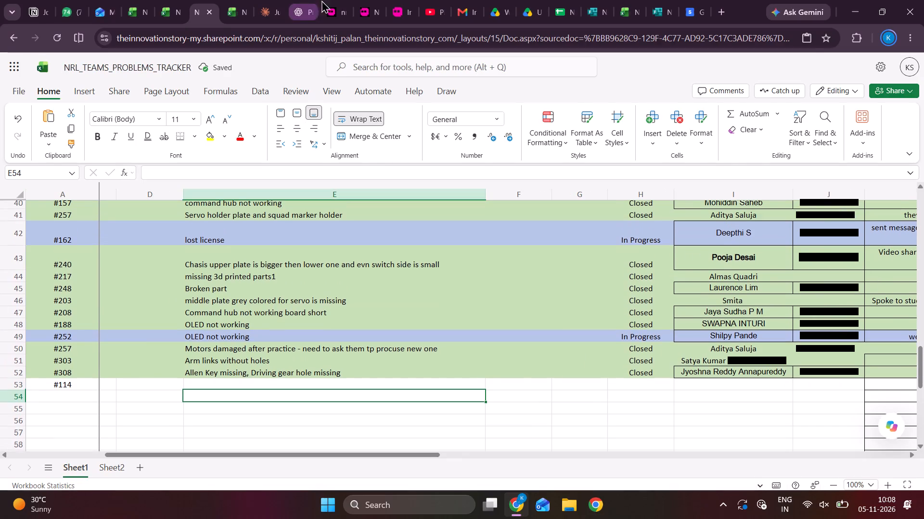
click(346, 0)
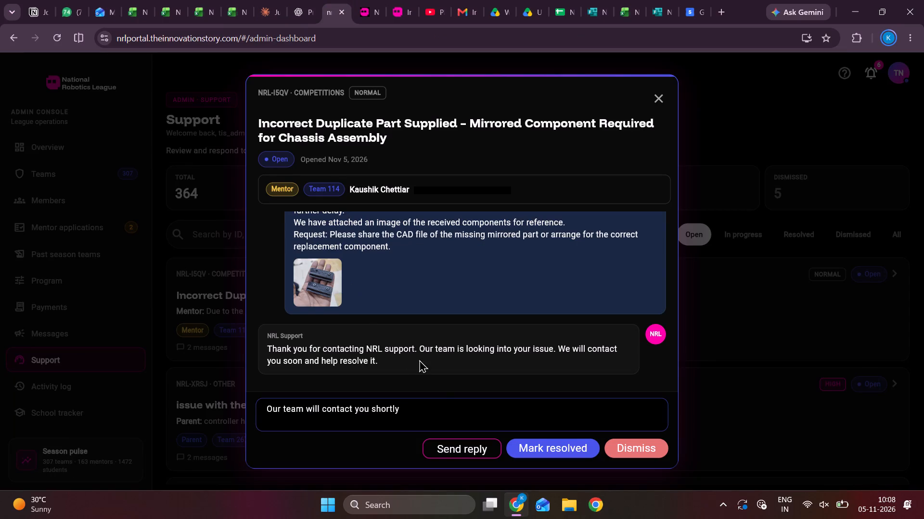
click(420, 419)
key(Return)
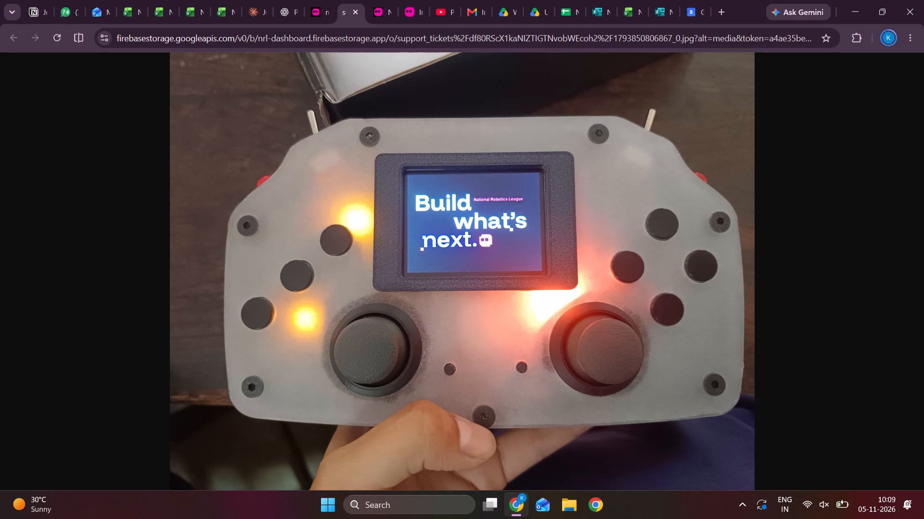
key(Escape)
click(359, 12)
Send the reply "There is no issue. If you have some issue please elaborate." on the controller ticket and close it.
click(355, 417)
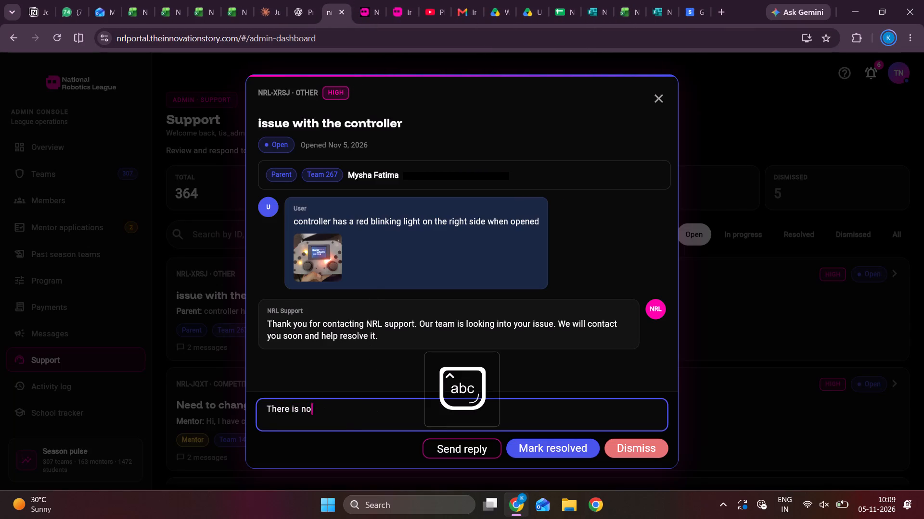
key(BackSpace)
key(space)
text(isue woth tga)
key(BackSpace)
key(BackSpace)
key(BackSpace)
key(BackSpace)
key(BackSpace)
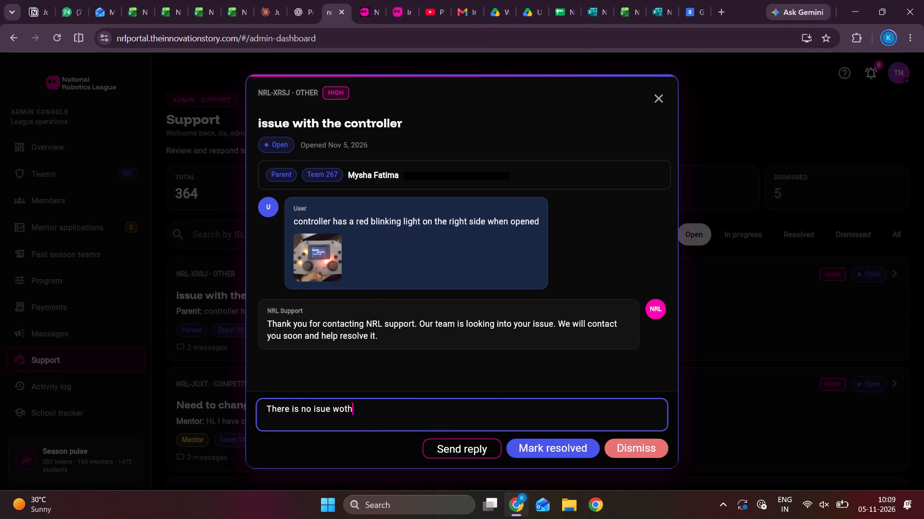
key(BackSpace)
key(BackSpace)
key(BackSpace)
key(BackSpace)
key(BackSpace)
key(BackSpace)
text(sue)
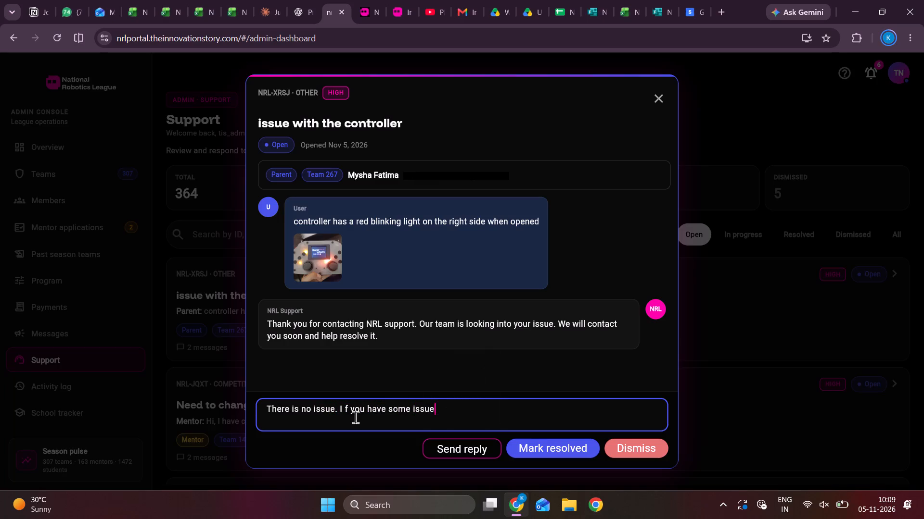
key(space)
text(b)
key(BackSpace)
text(pel)
key(BackSpace)
key(BackSpace)
text(lease elaborate)
key(space)
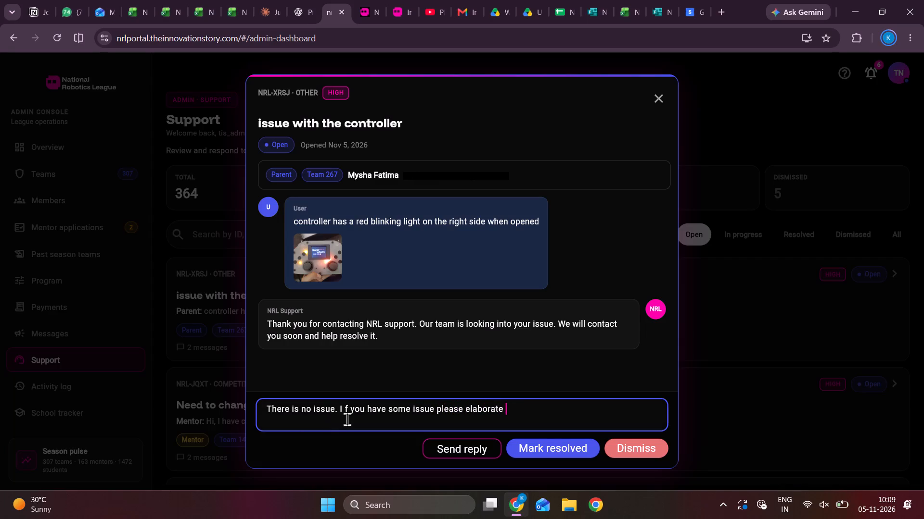
click(346, 413)
key(BackSpace)
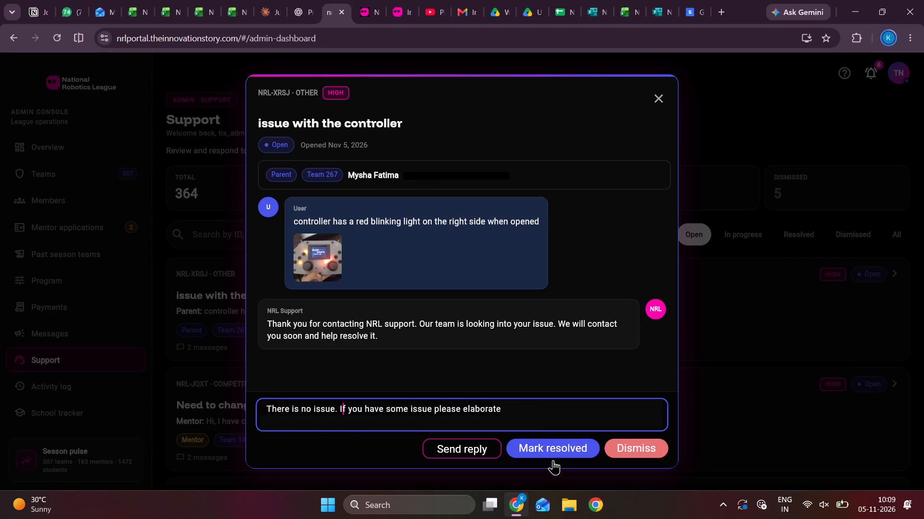
drag(552, 461, 545, 455)
click(515, 412)
key(backslash)
key(BackSpace)
key(BackSpace)
text(.)
key(space)
click(475, 443)
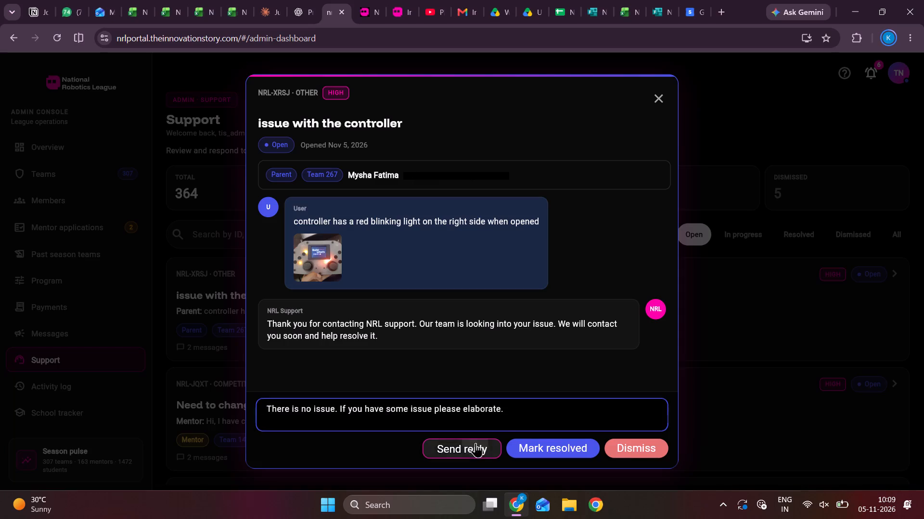
click(727, 358)
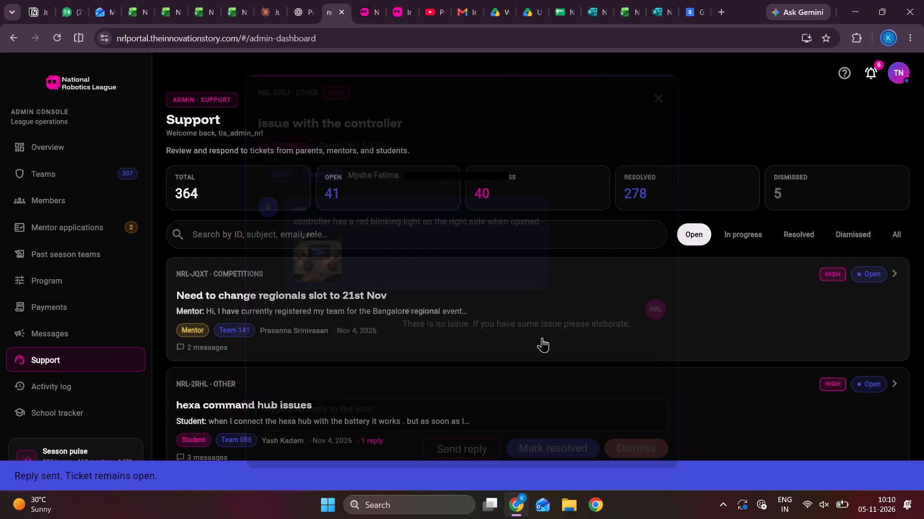
Open team 088's "hexa command hub issues" ticket and read through its whole message thread.
scroll(542, 337, down, 1)
click(539, 342)
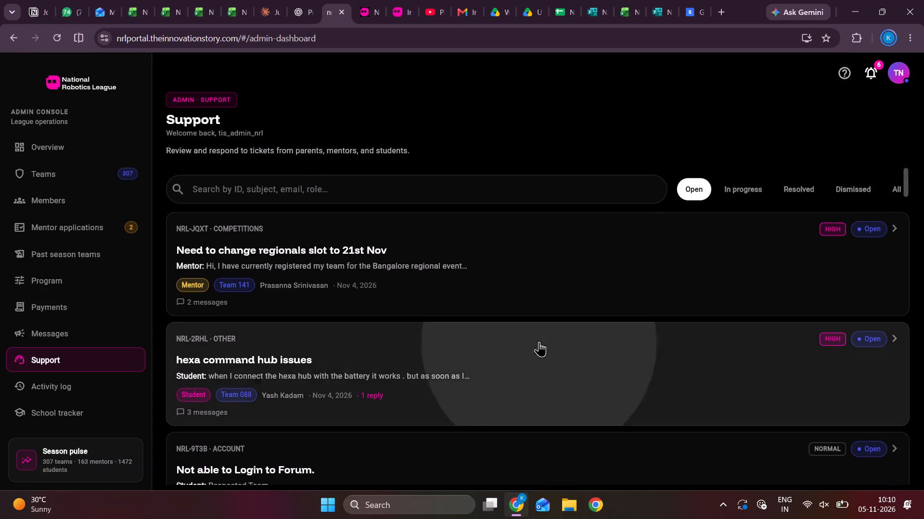
scroll(539, 342, down, 1)
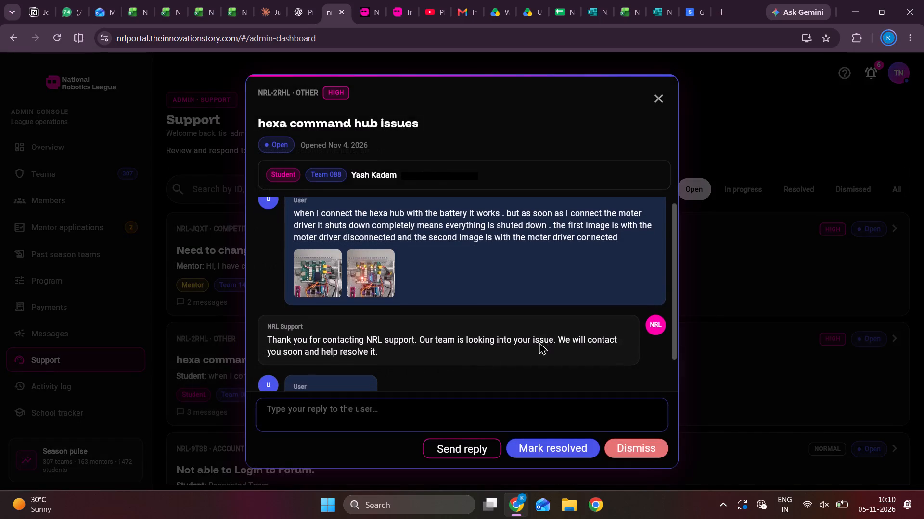
scroll(539, 342, down, 1)
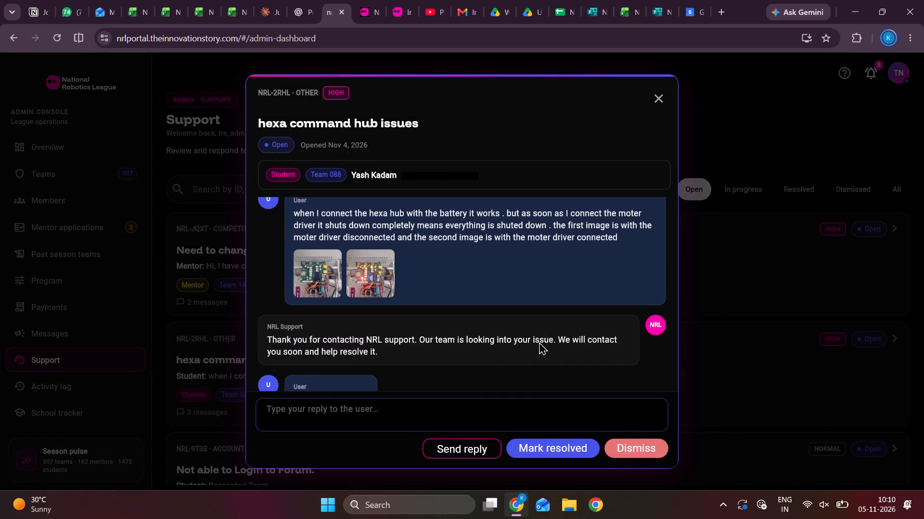
scroll(539, 342, down, 2)
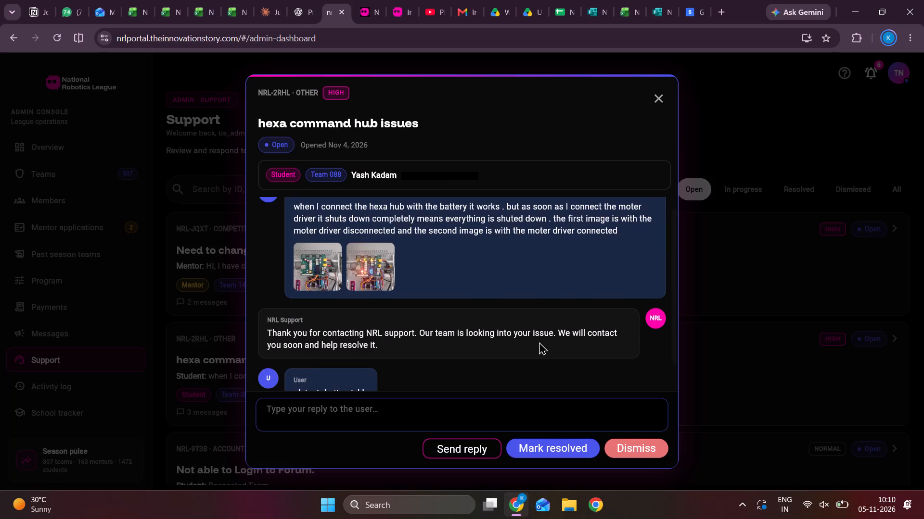
scroll(539, 342, down, 1)
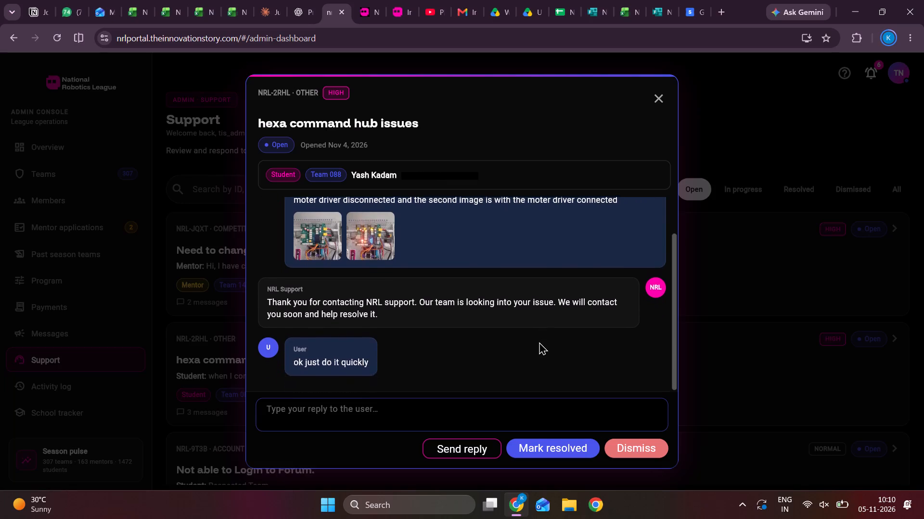
scroll(539, 342, up, 1)
Examine the wiring in the first attached hub photo, comparing it with the student's description in the ticket.
click(308, 270)
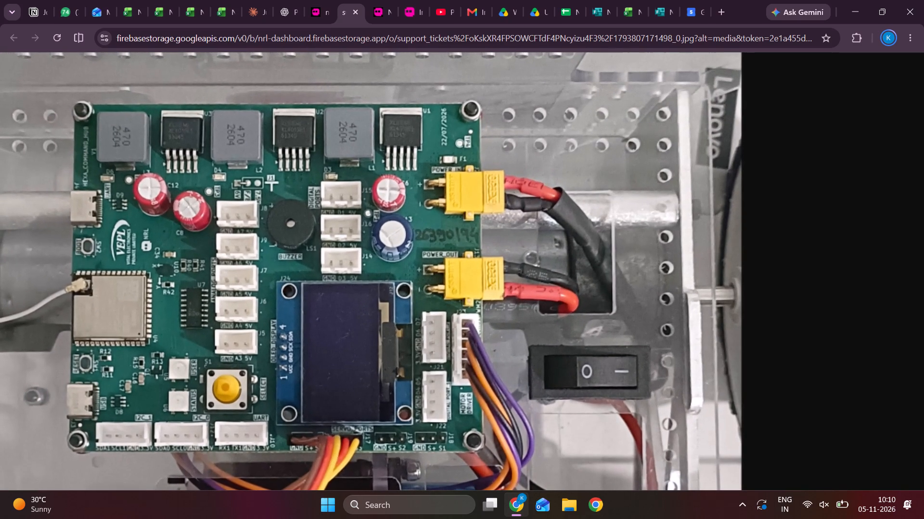
key(Escape)
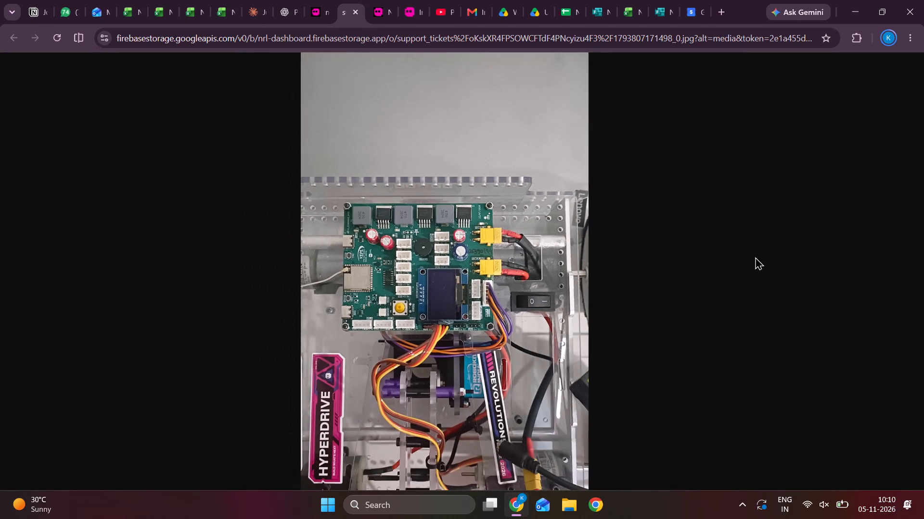
click(755, 256)
click(721, 264)
key(Escape)
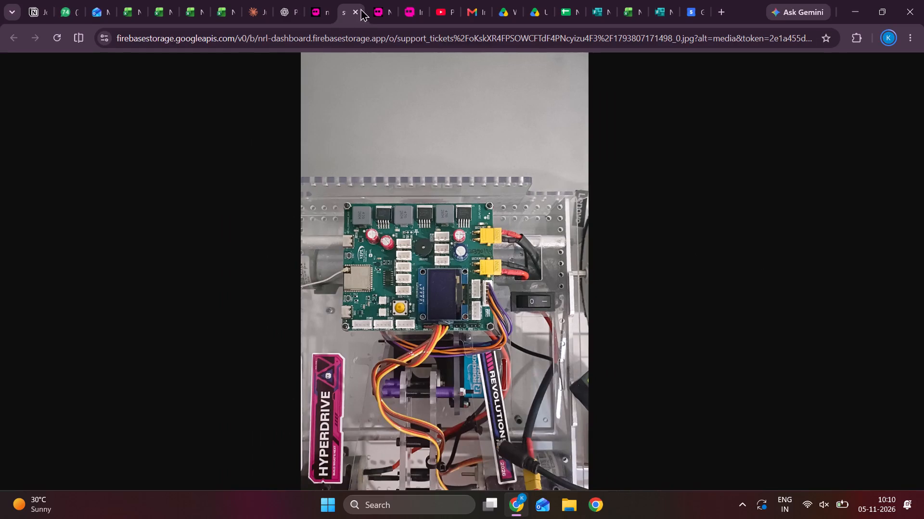
click(298, 13)
click(323, 21)
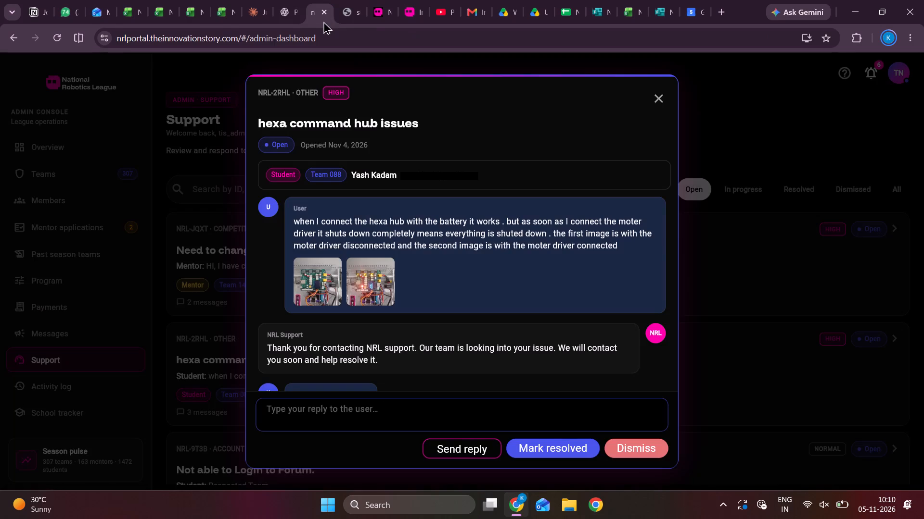
click(340, 13)
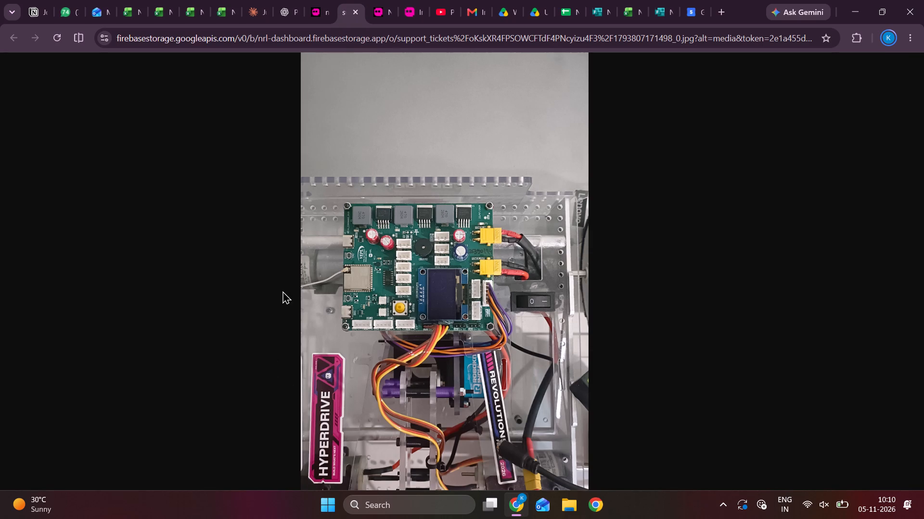
click(319, 0)
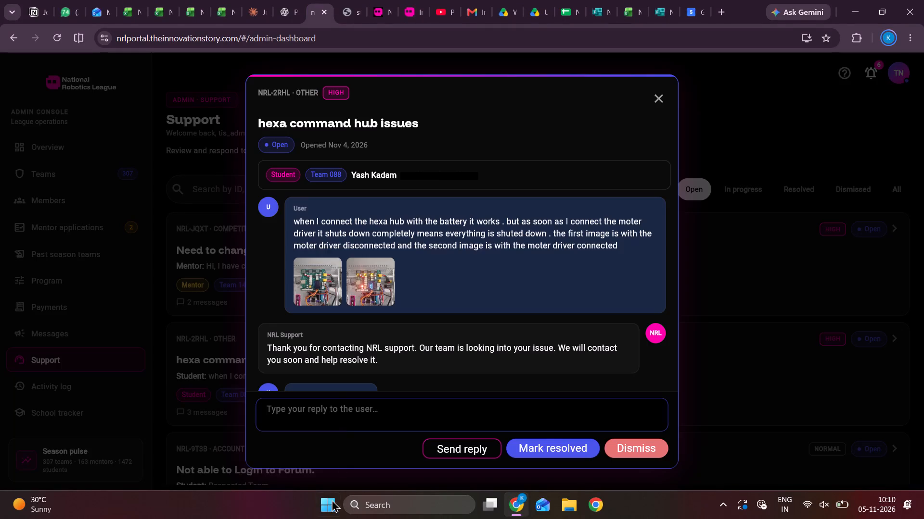
Draft the reply "The power out connections are wrong. Please connect the '+' sign to the red wire and '-' sign to black.".
click(334, 410)
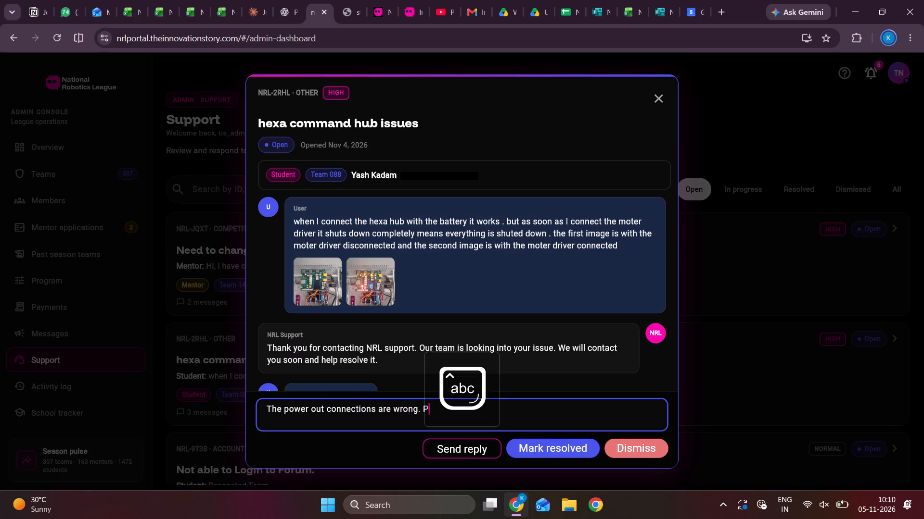
text(lease connect the)
key(space)
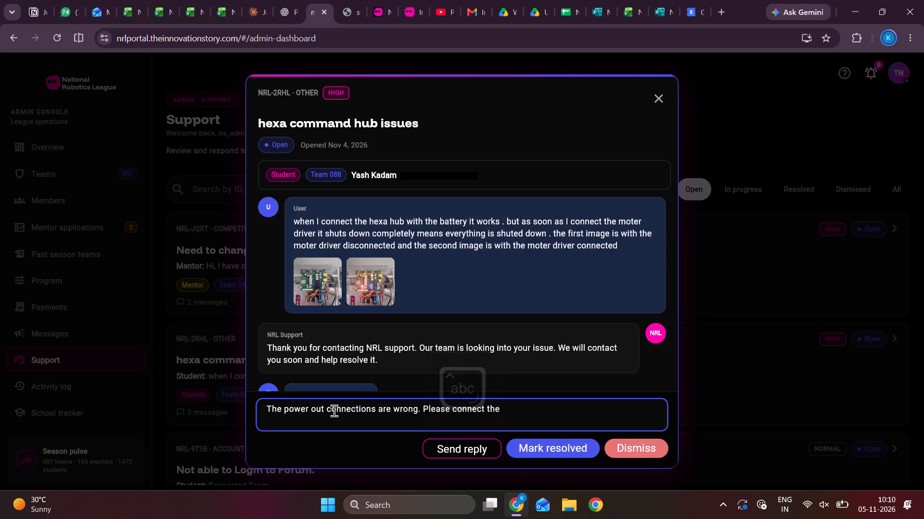
text("+)
text(" sign toi the)
key(BackSpace)
key(BackSpace)
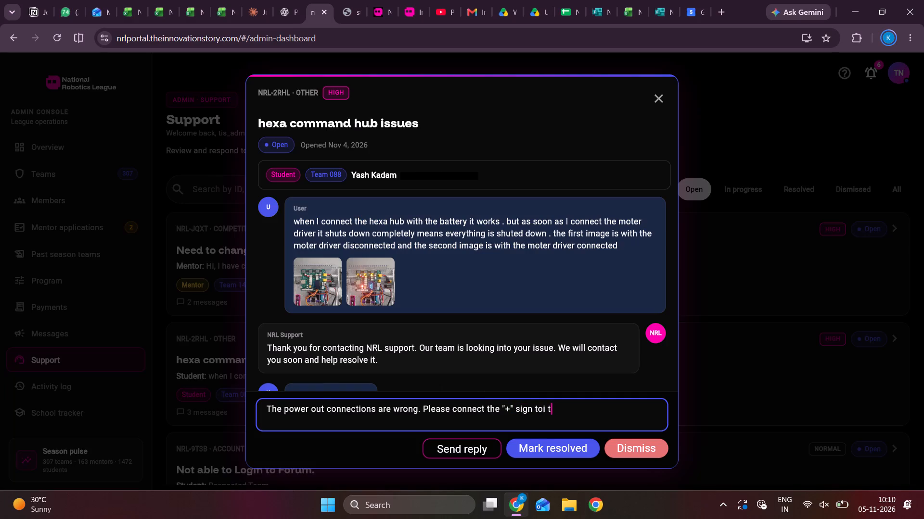
key(BackSpace)
key(BackSpace)
key(BackSpace)
key(space)
text(the)
key(space)
text(red wire)
key(space)
text(and)
key(space)
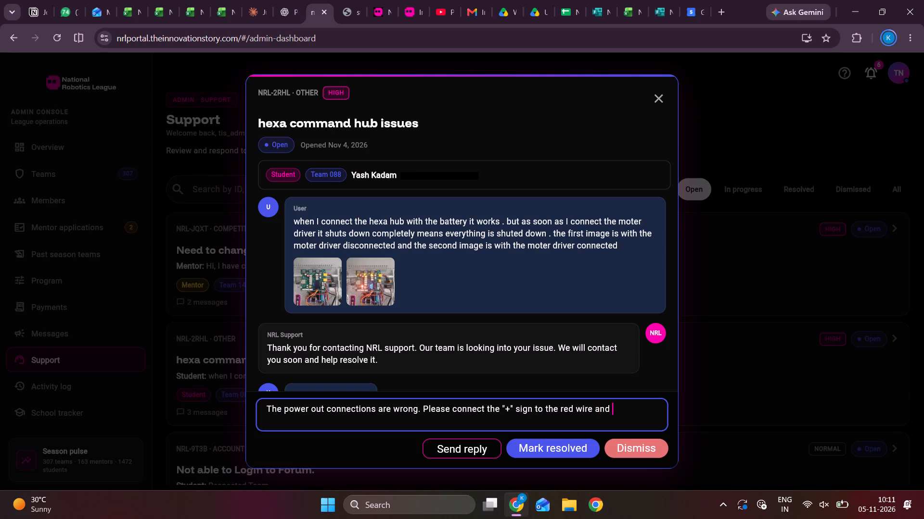
text("-)
text(" sign t =)
key(BackSpace)
key(BackSpace)
text(o black.)
key(space)
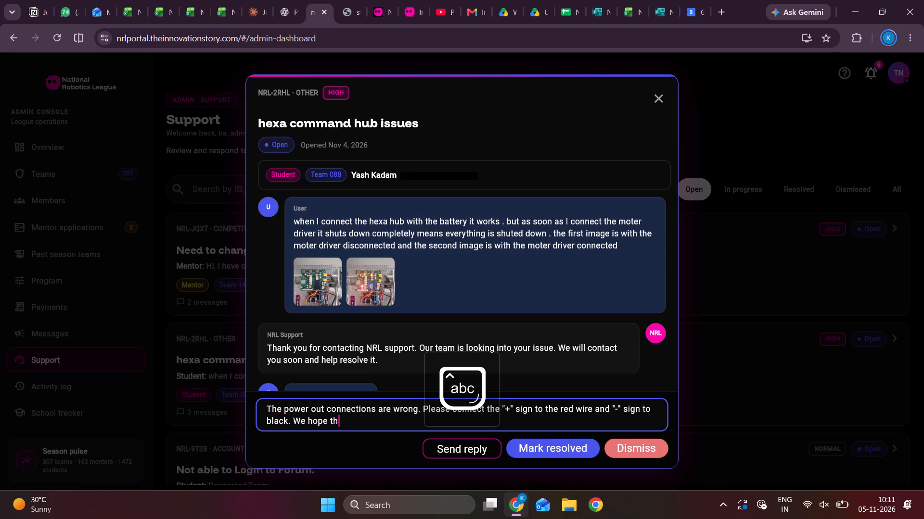
key(BackSpace)
key(BackSpace)
key(BackSpace)
key(BackSpace)
key(BackSpace)
key(BackSpace)
key(BackSpace)
key(BackSpace)
key(BackSpace)
key(BackSpace)
key(BackSpace)
key(BackSpace)
key(BackSpace)
key(BackSpace)
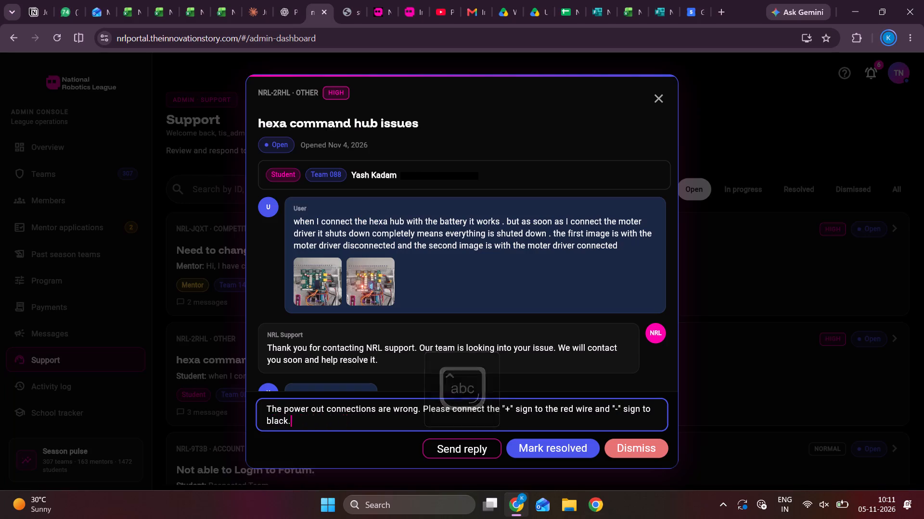
Add "And if has already stopped working you must have short the HEXA command hub or the motor driver." and send the reply.
key(space)
key(m)
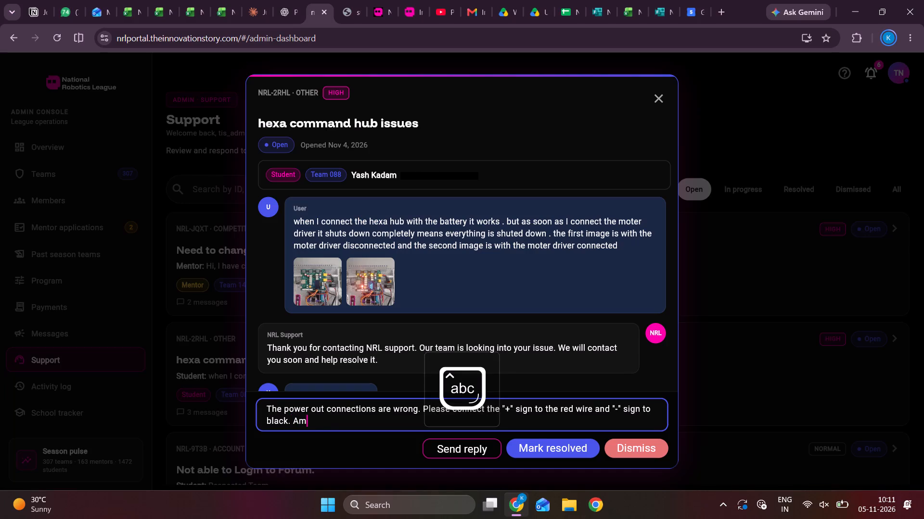
key(BackSpace)
text(nd if)
key(space)
text(doesn)
key(BackSpace)
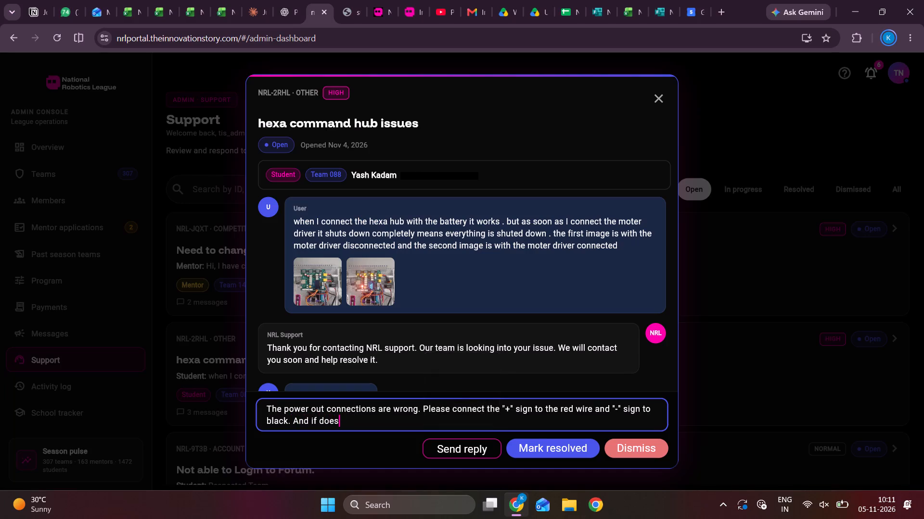
key(BackSpace)
key(BackSpace)
key(BackSpace)
key(BackSpace)
text(stop)
key(BackSpace)
key(BackSpace)
key(BackSpace)
key(BackSpace)
text(has already st)
text(opped woprling)
key(BackSpace)
key(BackSpace)
key(BackSpace)
key(BackSpace)
key(BackSpace)
key(BackSpace)
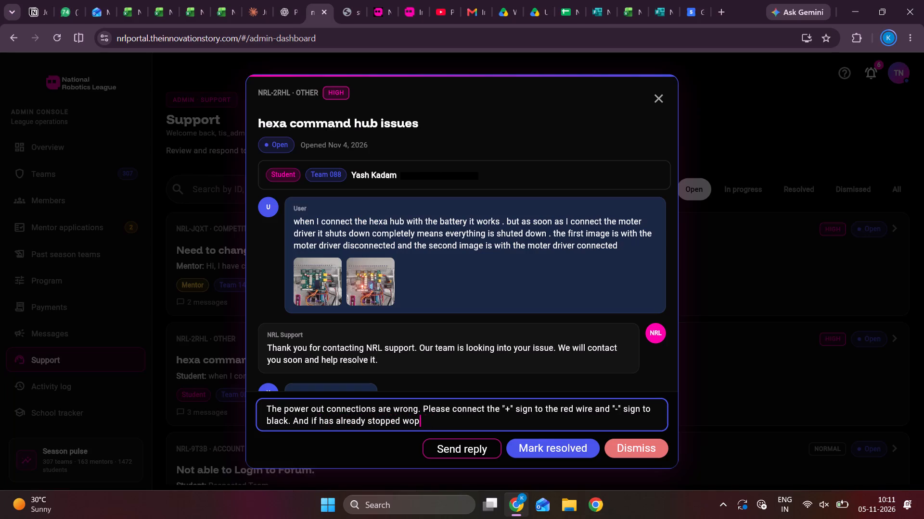
text(rl)
key(BackSpace)
text(king)
key(space)
text(you must have shor)
key(BackSpace)
text(r t)
key(BackSpace)
key(BackSpace)
text(t the m)
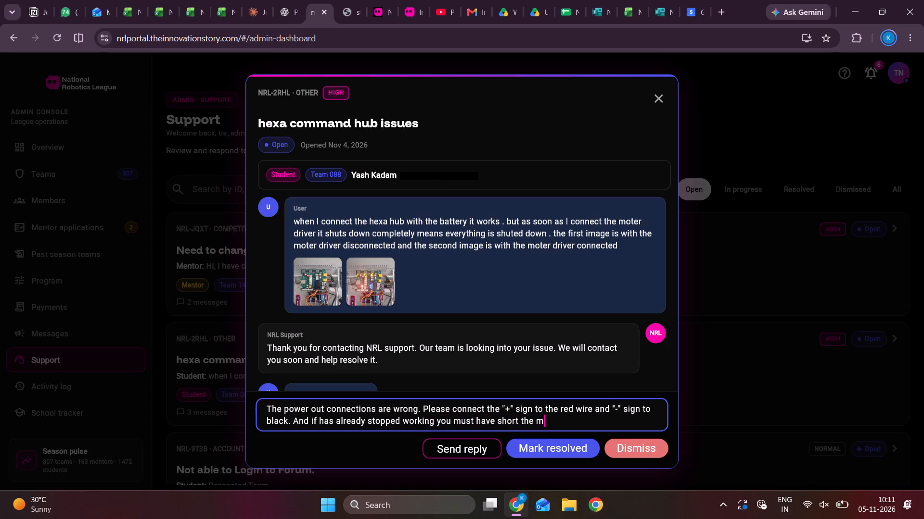
key(BackSpace)
text(comman)
key(BackSpace)
key(BackSpace)
key(BackSpace)
key(BackSpace)
key(BackSpace)
key(BackSpace)
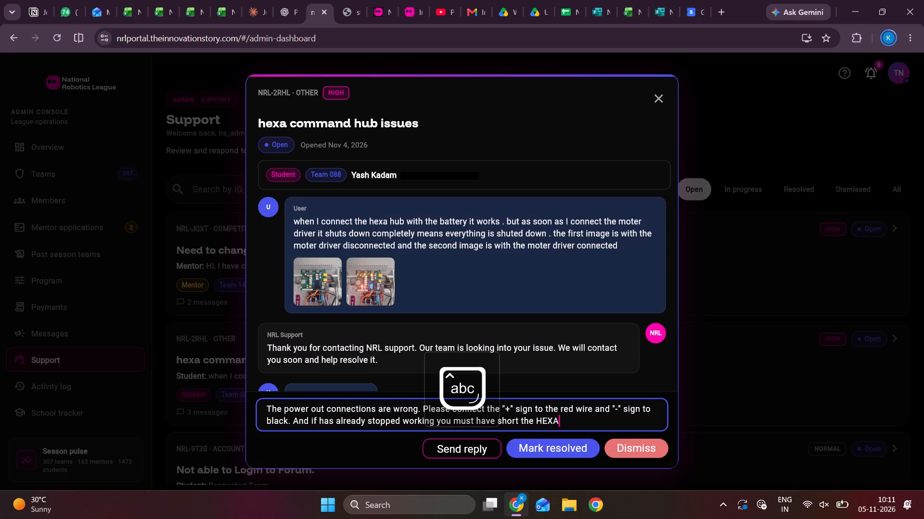
text(comma)
key(BackSpace)
key(BackSpace)
key(BackSpace)
key(BackSpace)
key(BackSpace)
key(space)
text(command hub or the motor driver)
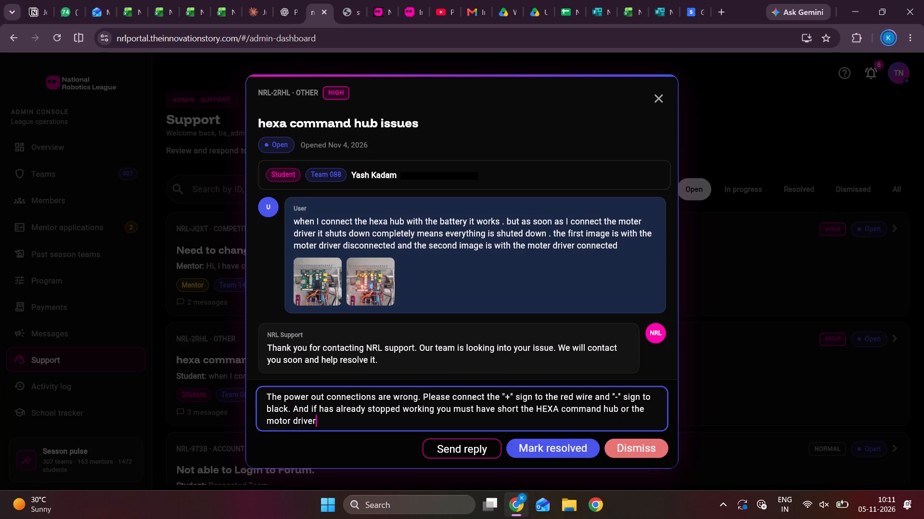
text(.)
key(space)
click(440, 453)
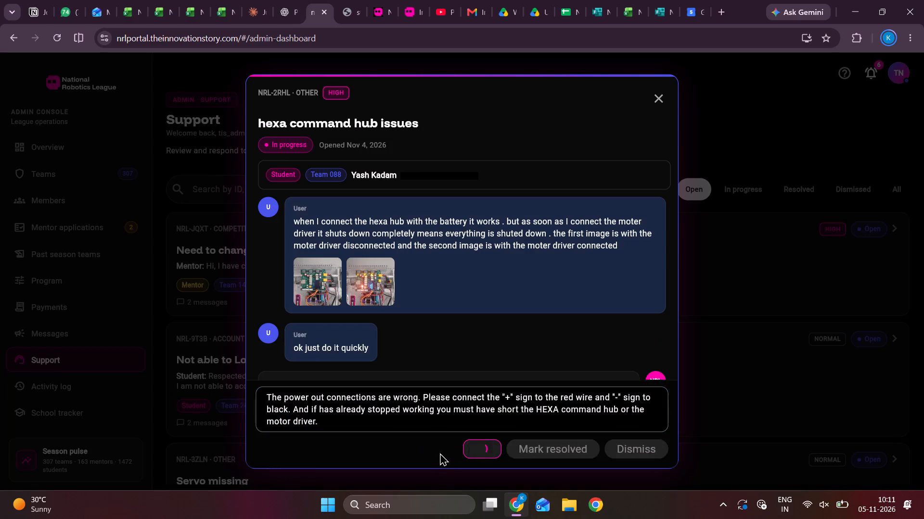
scroll(446, 305, down, 3)
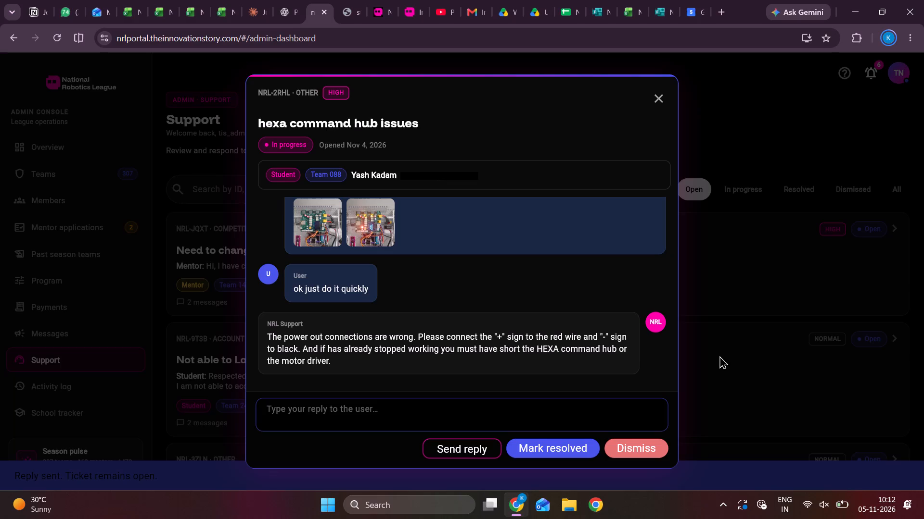
Leave the hub ticket and open team 240's "Not able to Login to Forum." ticket to read the student's message.
click(729, 358)
scroll(573, 359, down, 1)
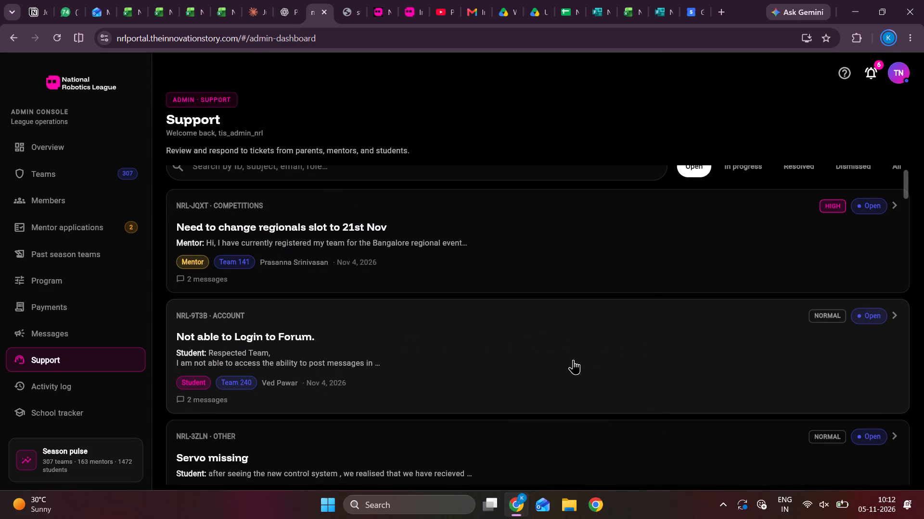
scroll(573, 359, down, 1)
click(533, 339)
scroll(540, 320, up, 1)
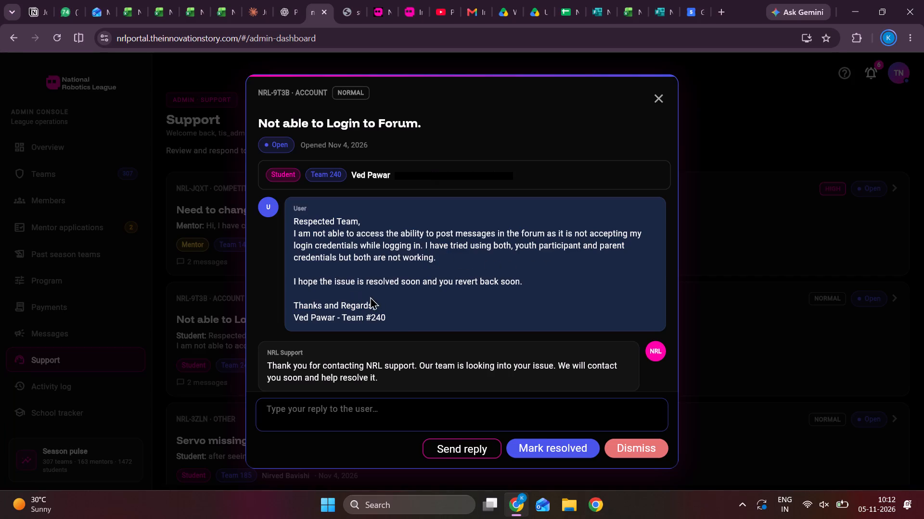
Draft the reply "You need to use the invite link to join the forum which is available on instagram page or your mentors group".
click(342, 400)
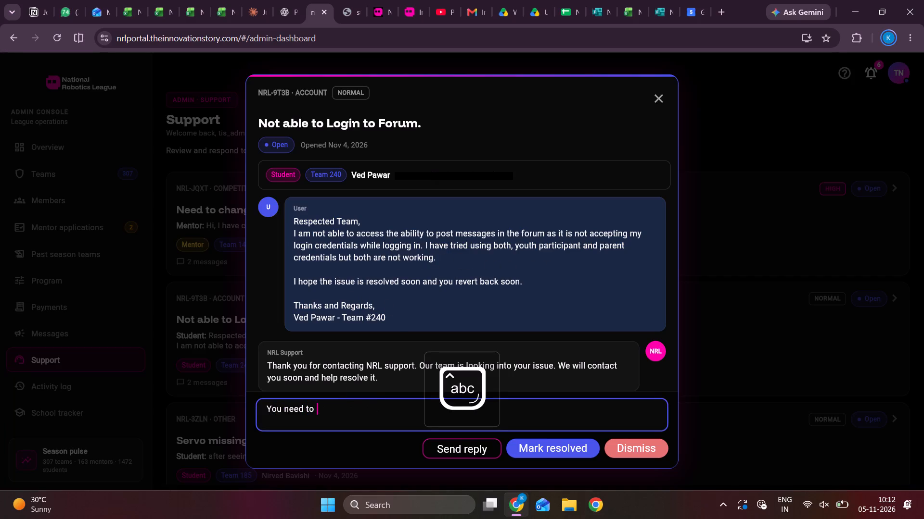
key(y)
key(BackSpace)
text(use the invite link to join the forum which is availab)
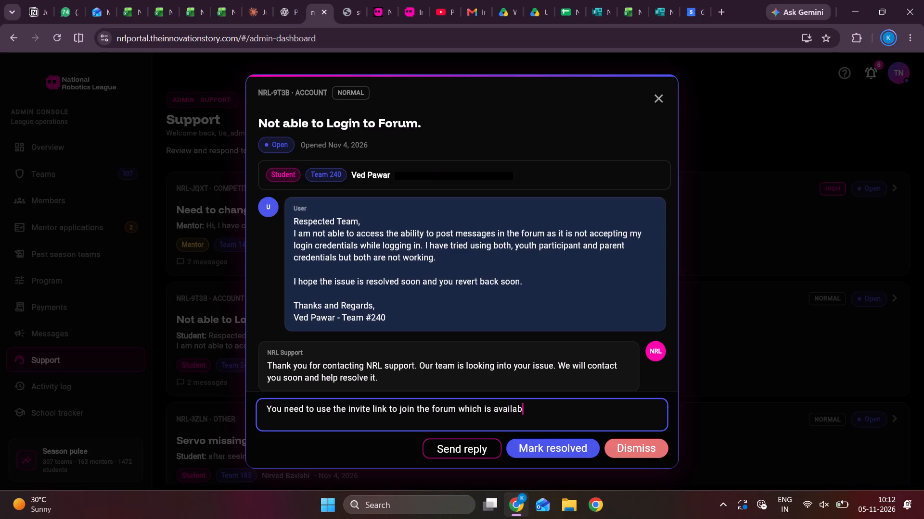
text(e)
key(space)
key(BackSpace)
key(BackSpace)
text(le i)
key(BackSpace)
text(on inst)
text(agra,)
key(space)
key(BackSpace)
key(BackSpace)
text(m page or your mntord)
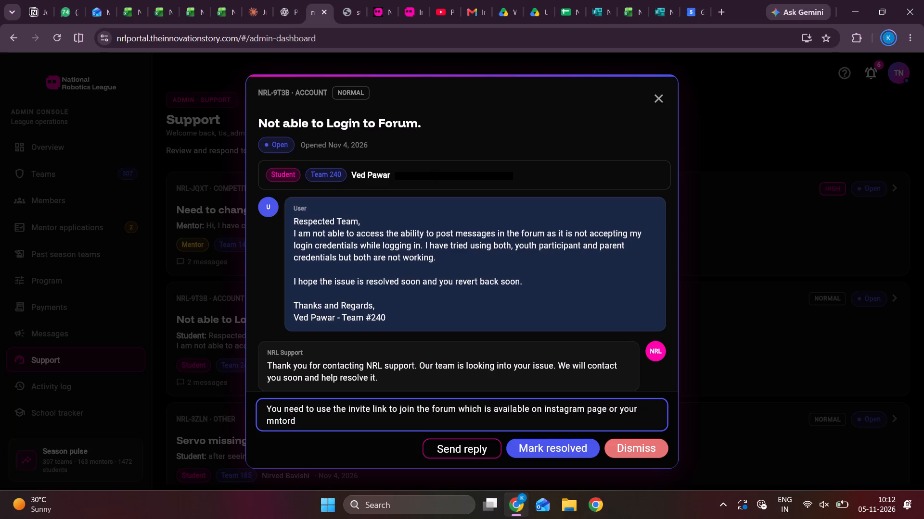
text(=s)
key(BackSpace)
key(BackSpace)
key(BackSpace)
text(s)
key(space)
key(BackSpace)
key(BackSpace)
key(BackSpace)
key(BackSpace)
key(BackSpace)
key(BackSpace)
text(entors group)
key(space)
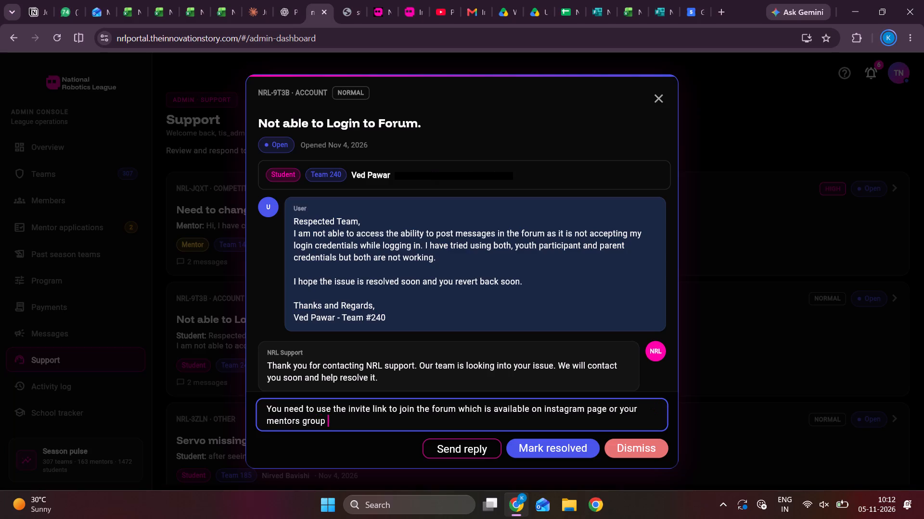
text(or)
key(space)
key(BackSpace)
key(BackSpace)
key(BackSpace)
Add a new line reading "Also sharing it here" to the draft reply.
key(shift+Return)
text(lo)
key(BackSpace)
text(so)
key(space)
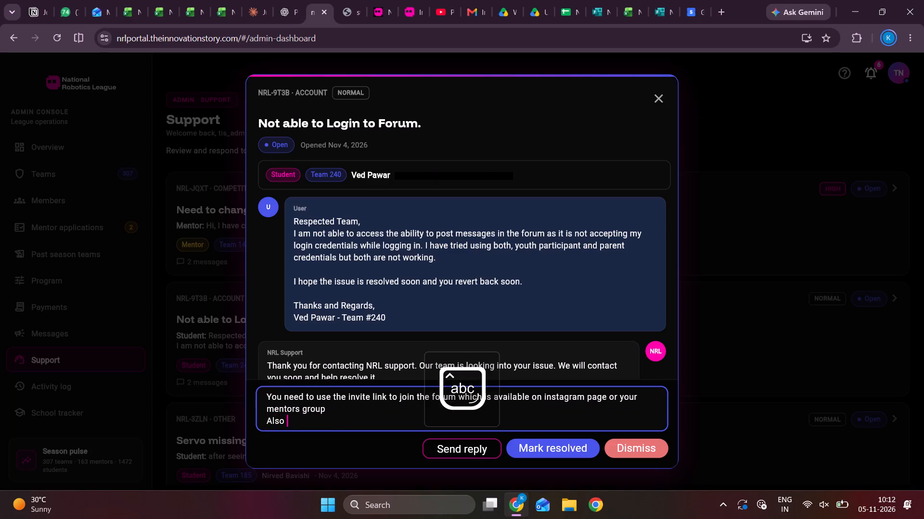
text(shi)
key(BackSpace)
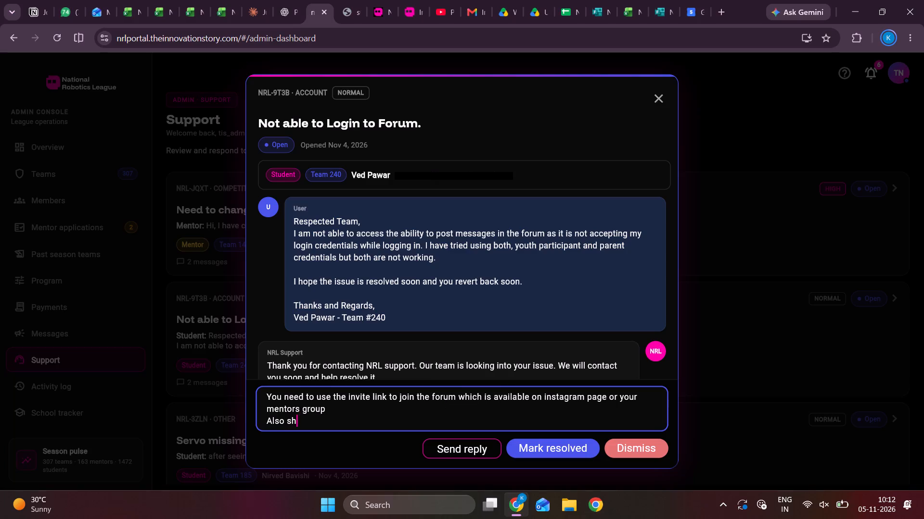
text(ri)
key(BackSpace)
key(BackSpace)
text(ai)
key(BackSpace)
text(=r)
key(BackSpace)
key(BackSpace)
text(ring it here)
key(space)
click(359, 426)
key(BackSpace)
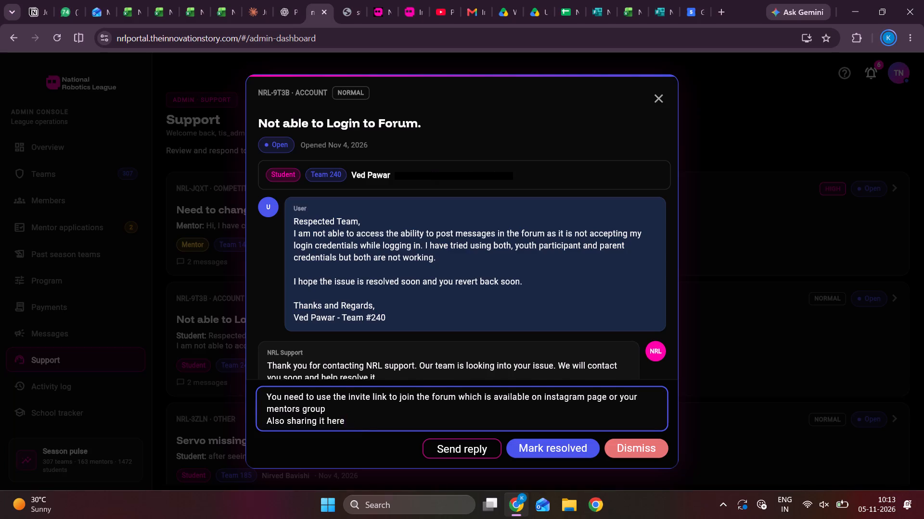
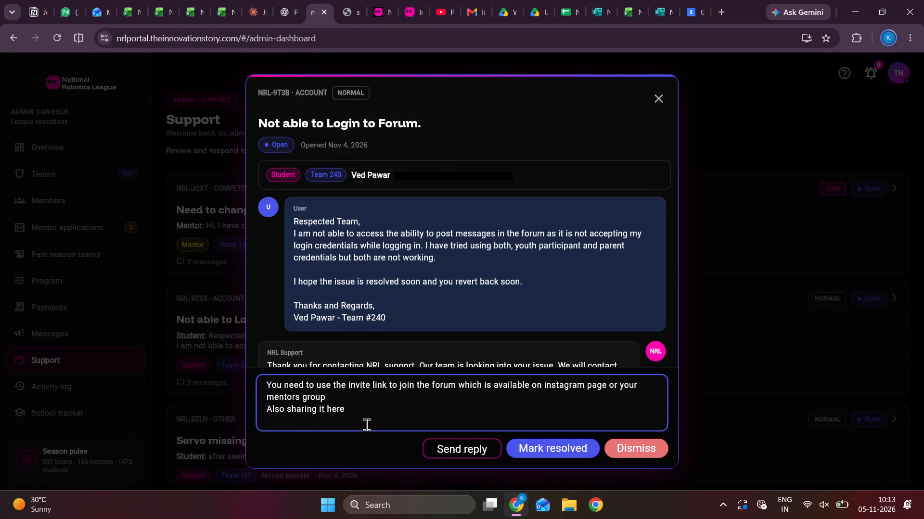
Add the copied NRL forum invite link below "Also sharing it here" in the reply to team 240's forum login ticket.
key(ctrl+v)
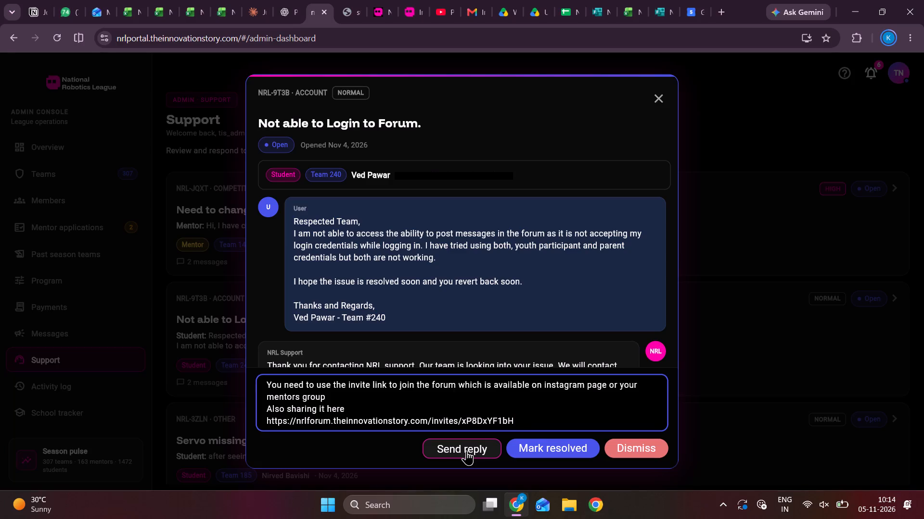
Send the drafted reply with the forum invite link to team 240's forum login ticket and close the ticket view.
click(466, 450)
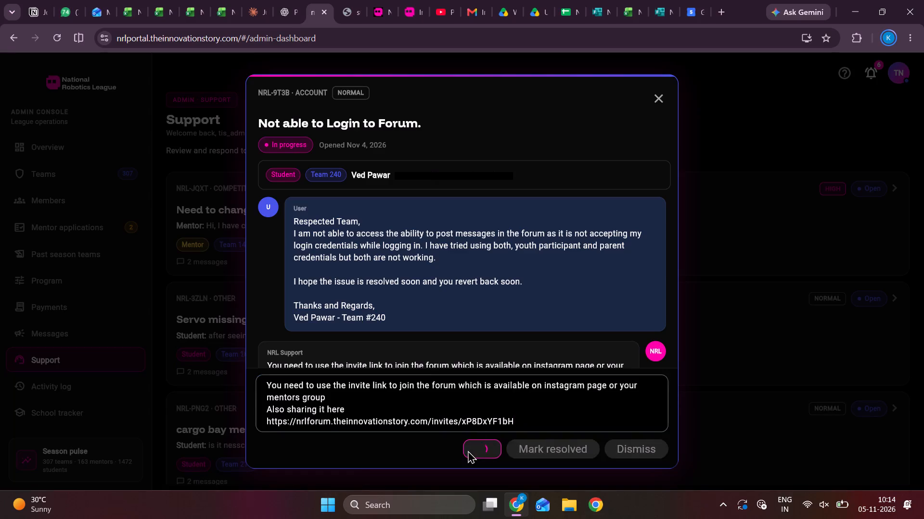
scroll(480, 307, down, 2)
click(796, 343)
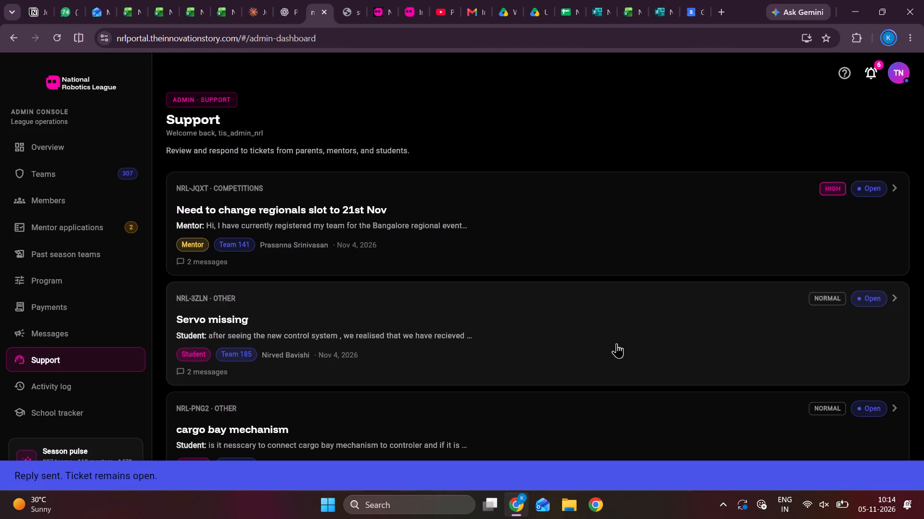
Open team 185's "Servo missing" ticket and draft the reply "The official kit has only 2 servos in it.".
click(616, 343)
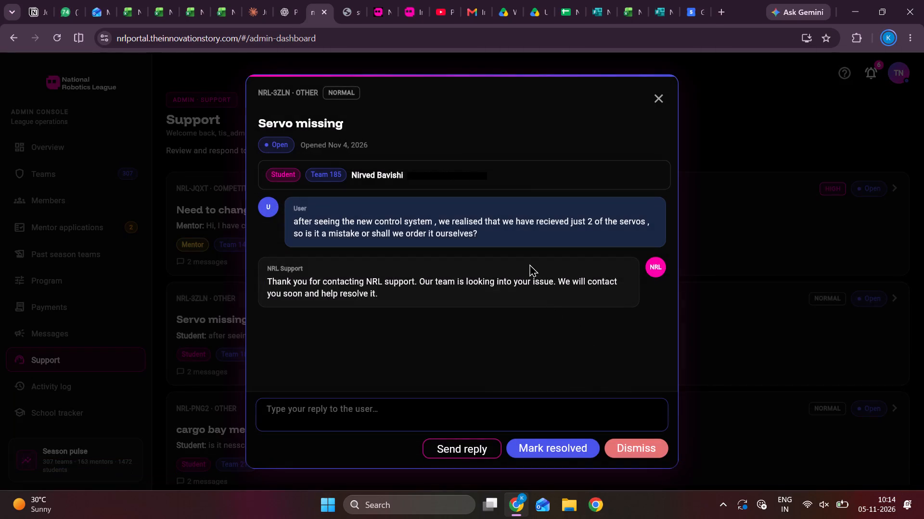
click(386, 420)
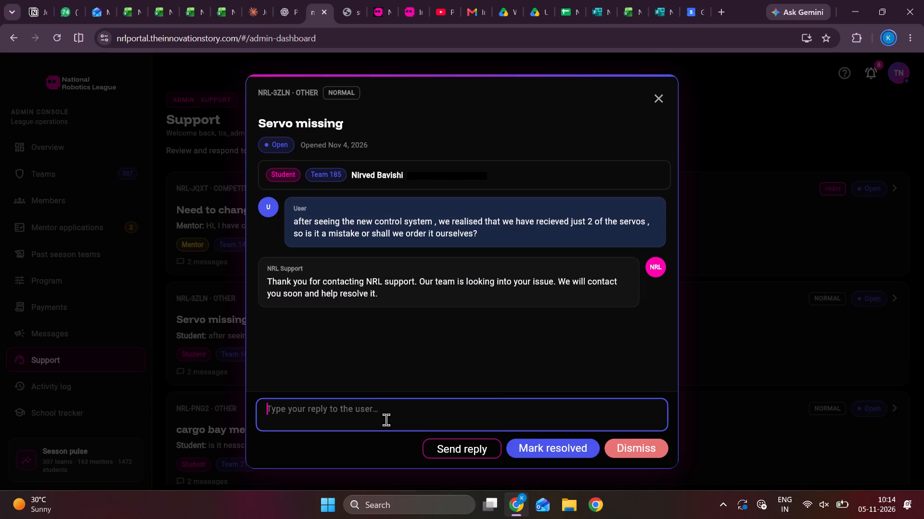
key(i)
key(BackSpace)
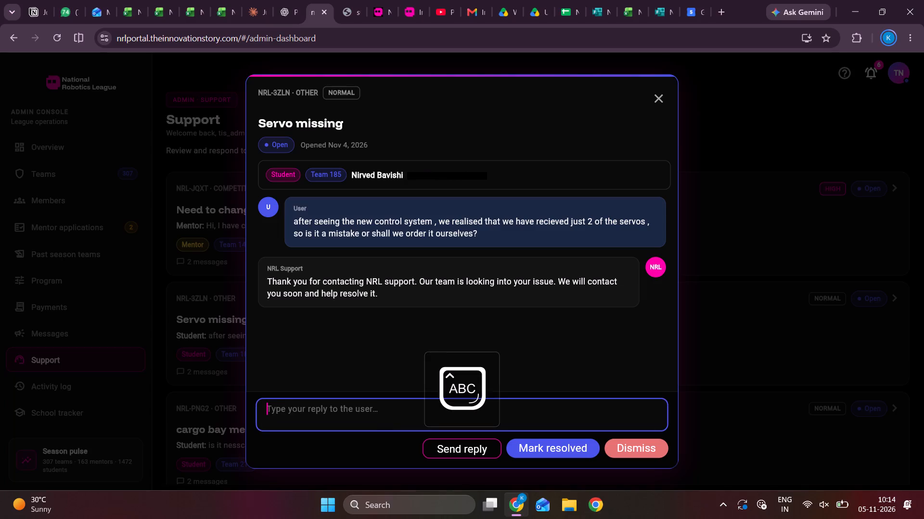
key(BackSpace)
key(BackSpace)
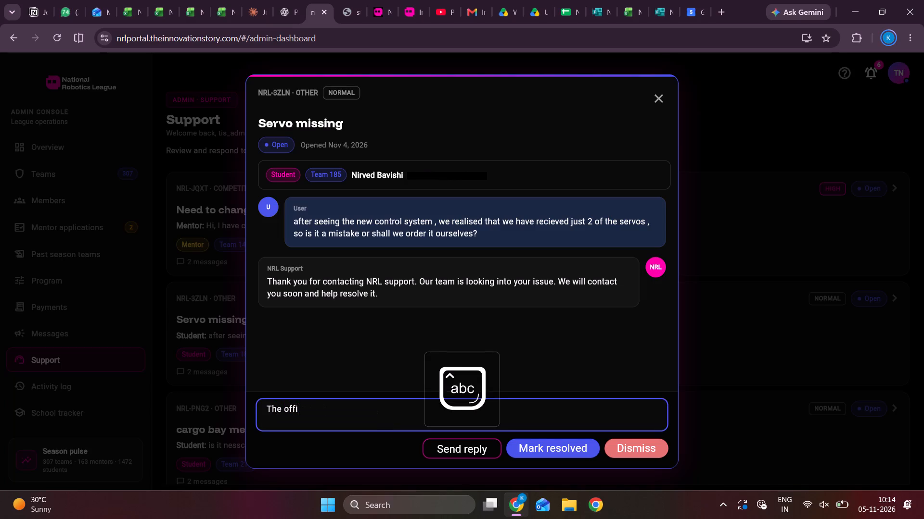
text(cial kit has only)
key(space)
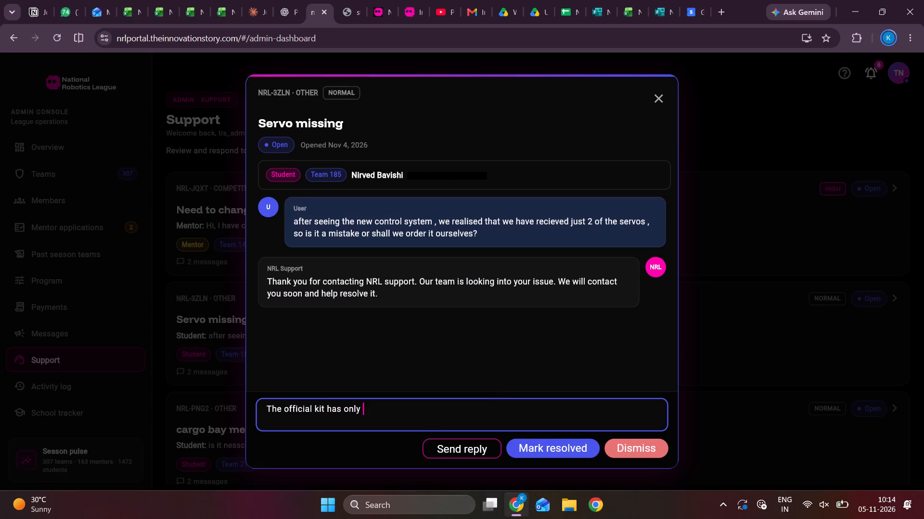
key(2)
key(space)
text(servos in it)
key(space)
key(BackSpace)
key(BackSpace)
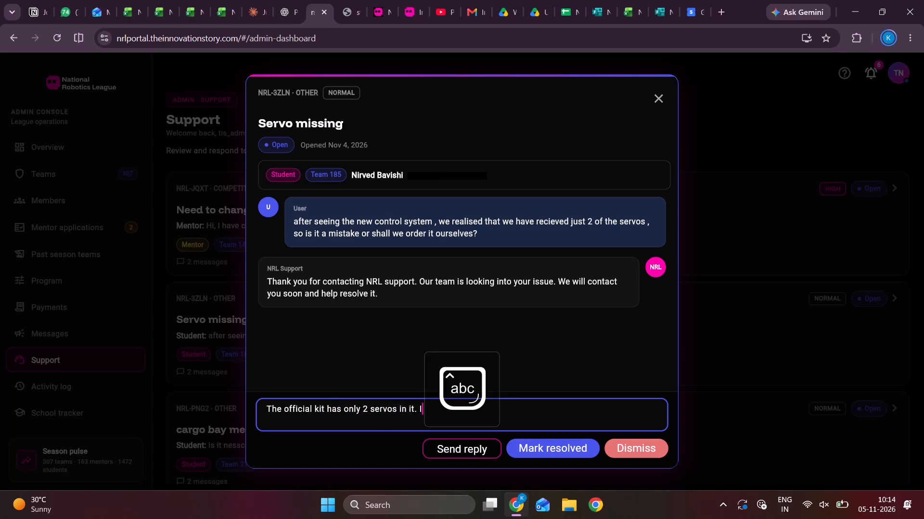
Continue the servo reply with "If you wish to use more please procure".
text(d)
key(space)
key(BackSpace)
key(f)
key(BackSpace)
key(BackSpace)
text(f you wish)
key(space)
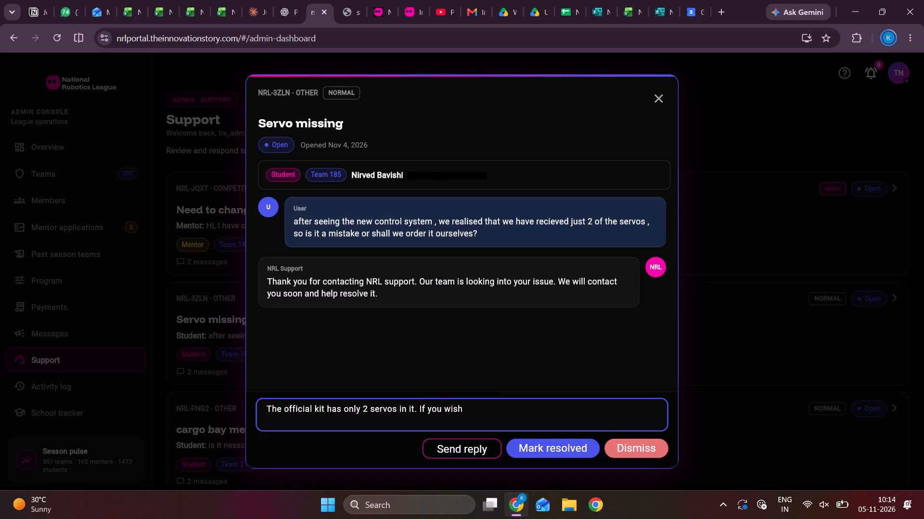
text(to y)
key(BackSpace)
text(use a new one please procu)
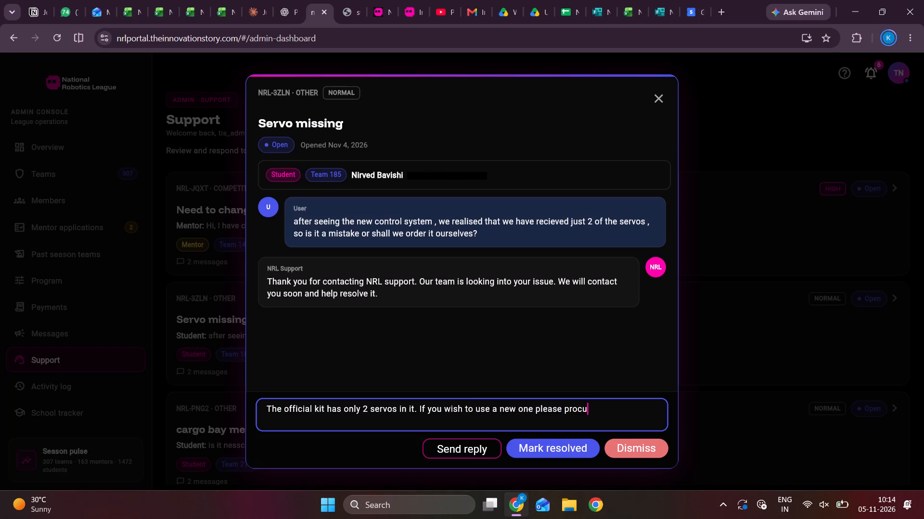
drag(531, 409, 501, 412)
drag(501, 412, 499, 412)
key(BackSpace)
key(BackSpace)
key(BackSpace)
text(more)
click(571, 409)
text(re)
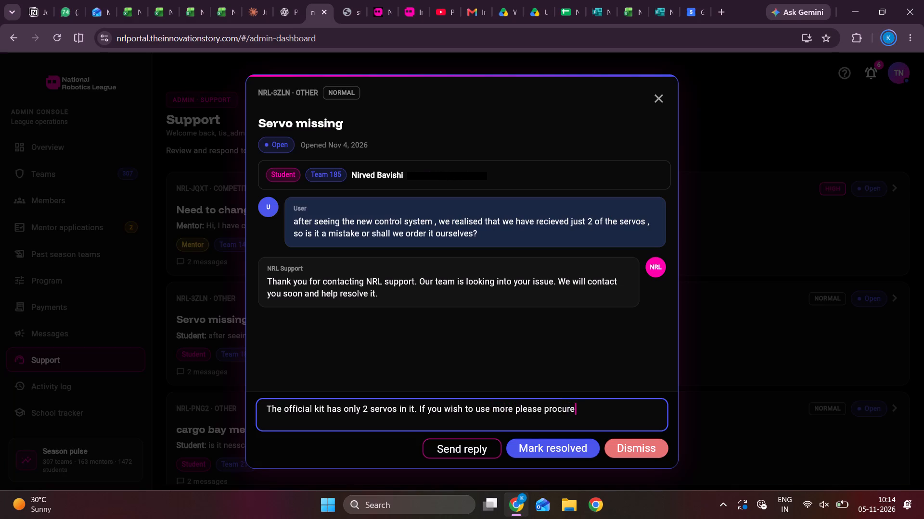
Finish the procurement sentence in the servo reply with "it from your end.".
key(space)
text(it)
key(space)
text(yourself)
key(space)
key(BackSpace)
key(BackSpace)
key(BackSpace)
key(BackSpace)
key(BackSpace)
key(BackSpace)
key(BackSpace)
key(BackSpace)
key(BackSpace)
text(from you)
key(space)
key(BackSpace)
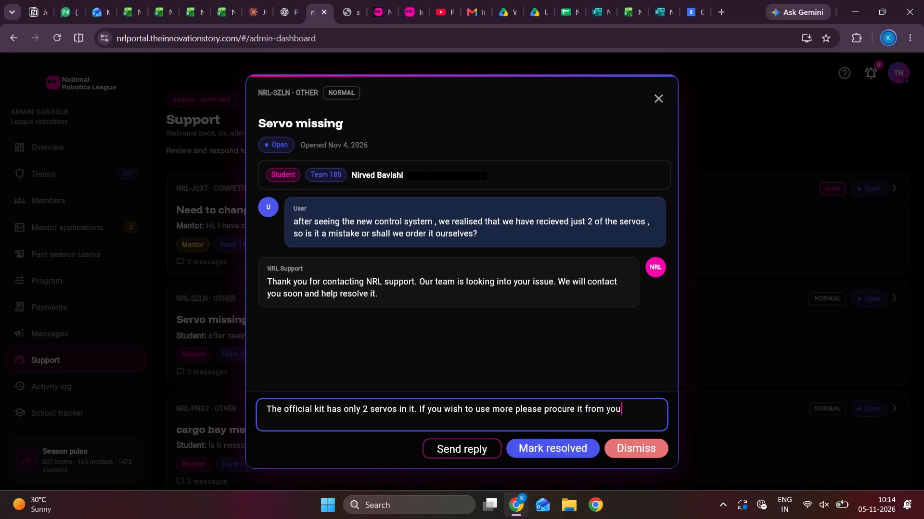
text(r sen)
key(BackSpace)
key(BackSpace)
key(BackSpace)
text(end)
text(.)
Add "The links have been provided on the forum." to the servo reply, send it and close the ticket view.
key(space)
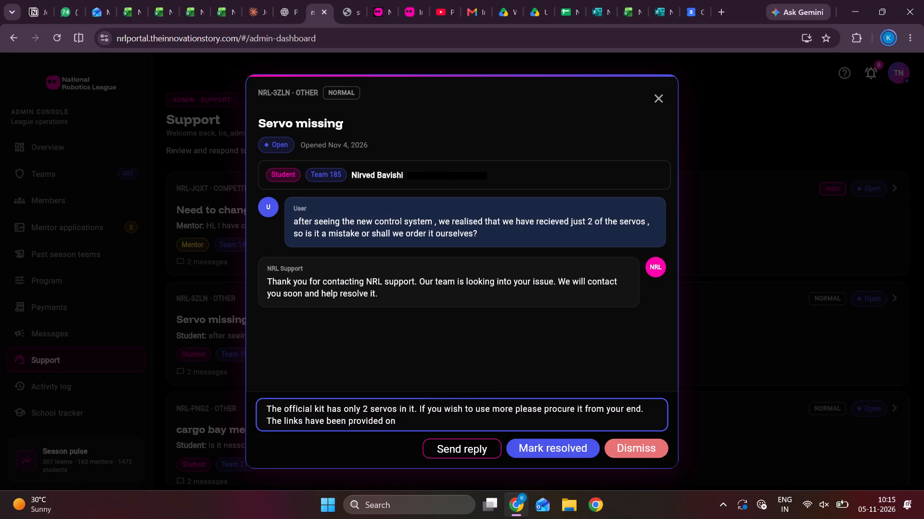
text(the forum)
key(space)
key(BackSpace)
text(.)
key(space)
click(469, 447)
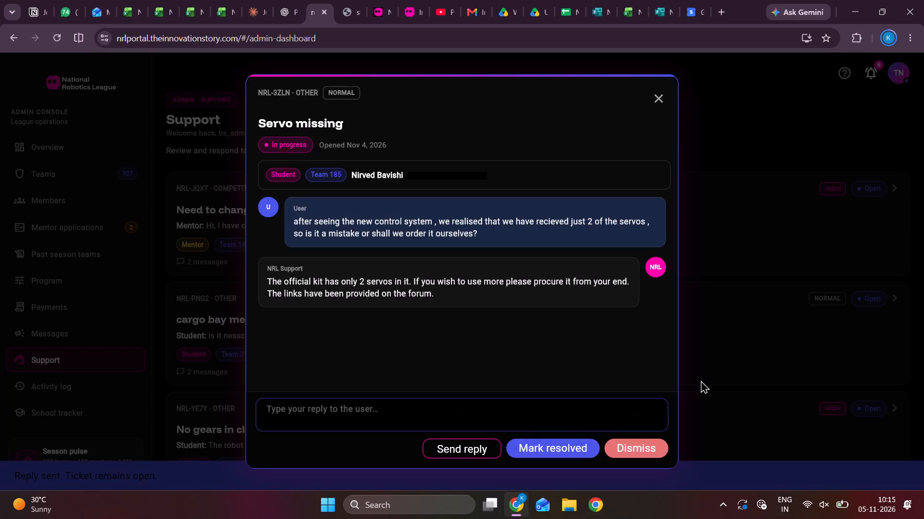
click(701, 380)
Open team 211's "cargo bay mechanism" ticket and draft the reply "Yes the complete cargo bay mechanism guide is shared on the forum.".
click(471, 362)
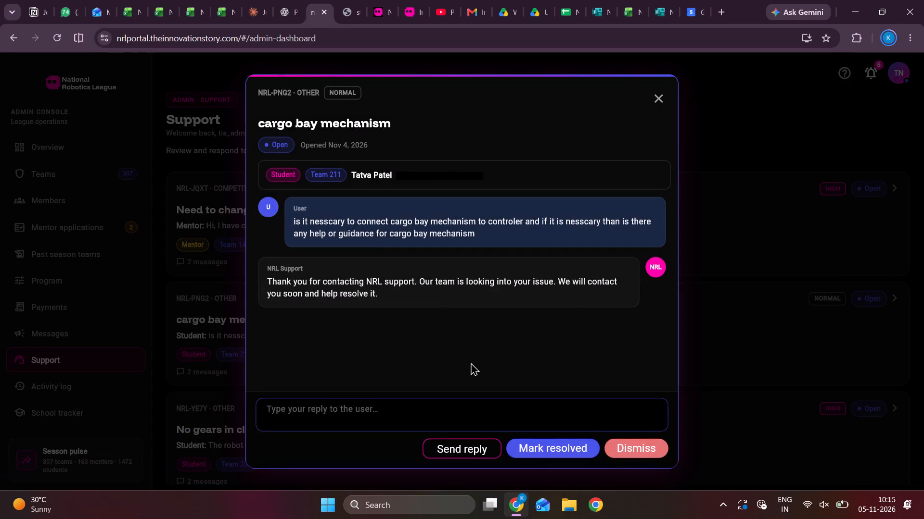
click(436, 407)
text(es the complete)
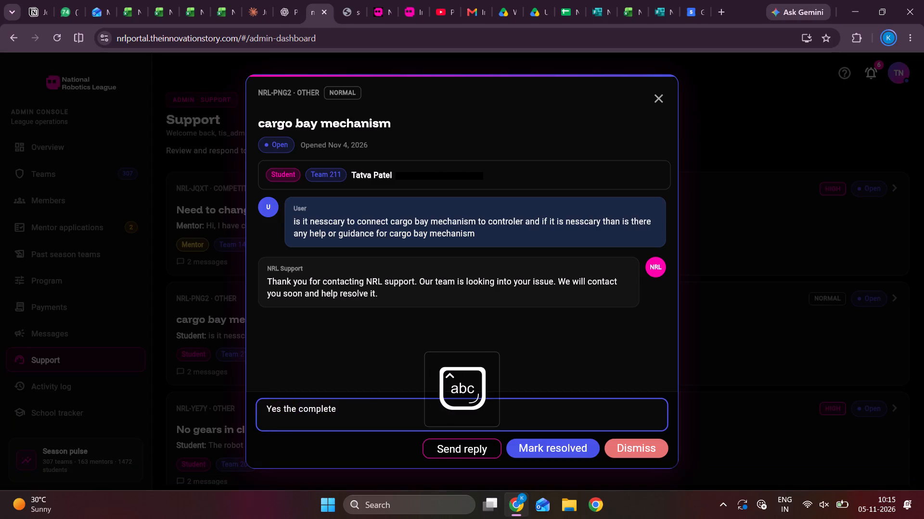
key(space)
text(cargo)
key(space)
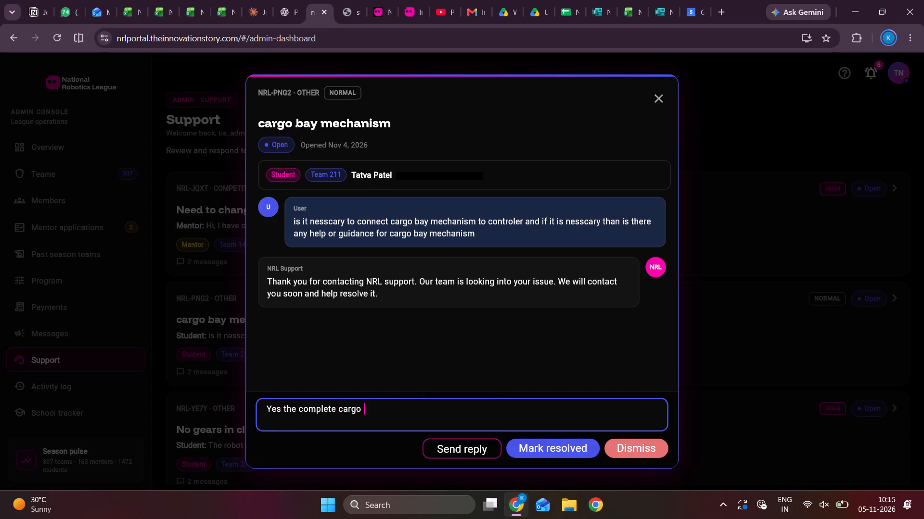
text(bay mechanim)
key(BackSpace)
text(sm guide is shared on the forum thee team)
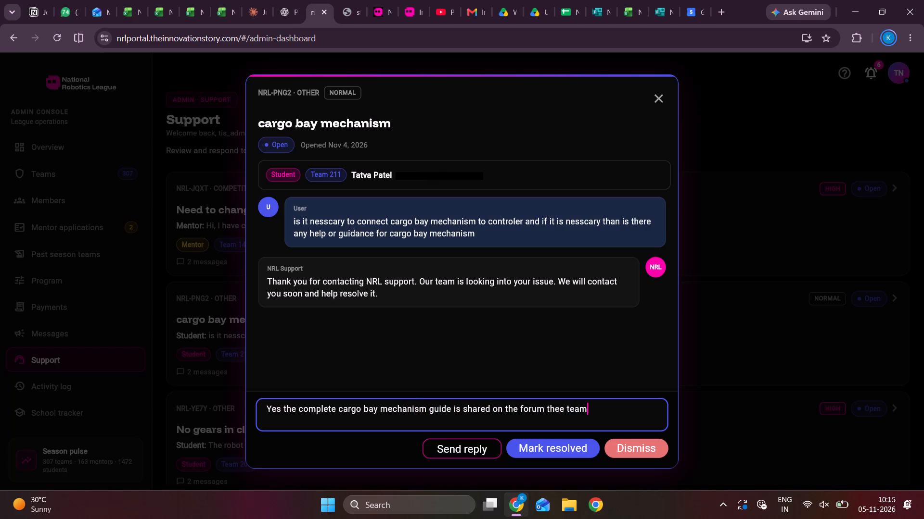
text(s)
key(space)
key(BackSpace)
key(BackSpace)
key(BackSpace)
key(BackSpace)
key(BackSpace)
key(BackSpace)
key(BackSpace)
key(BackSpace)
key(BackSpace)
key(BackSpace)
key(BackSpace)
key(BackSpace)
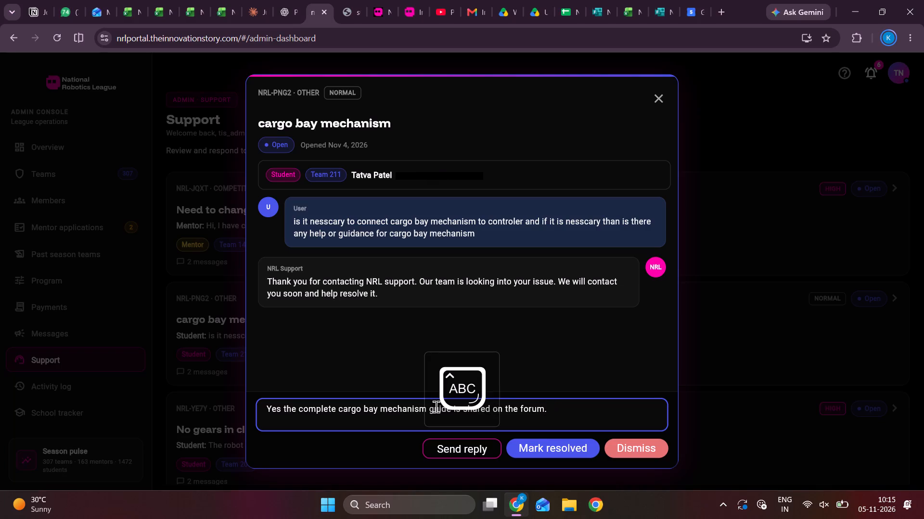
key(BackSpace)
key(space)
Continue the cargo bay reply with "The teams can you the invite link to join the forum which".
key(t)
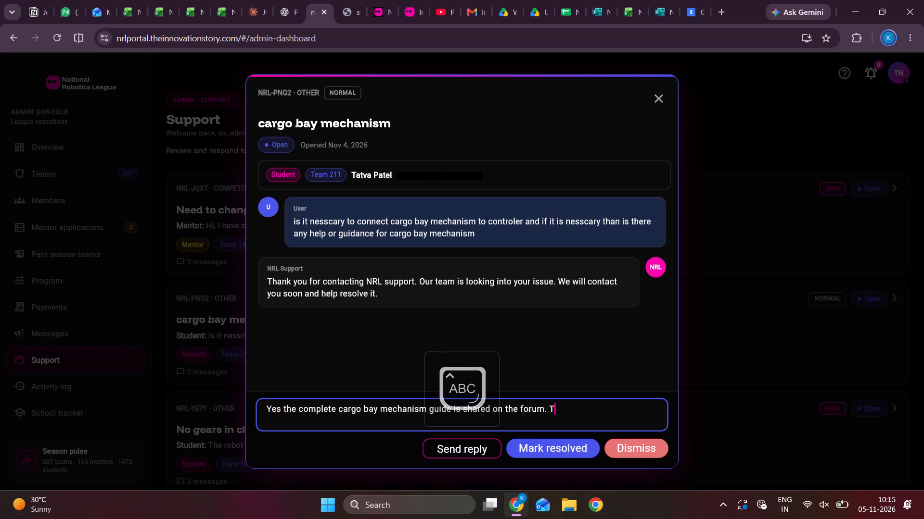
text(he)
key(space)
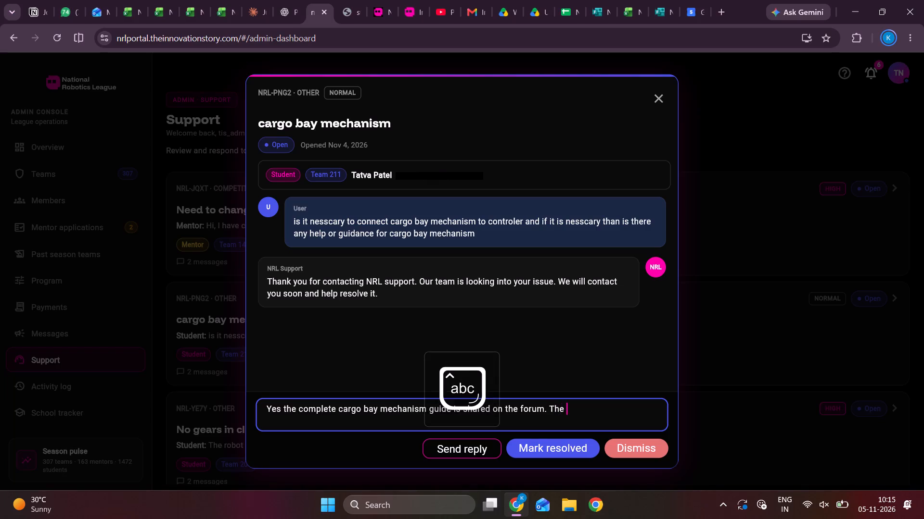
text(link to)
key(space)
key(BackSpace)
key(BackSpace)
key(BackSpace)
key(BackSpace)
key(BackSpace)
key(BackSpace)
key(BackSpace)
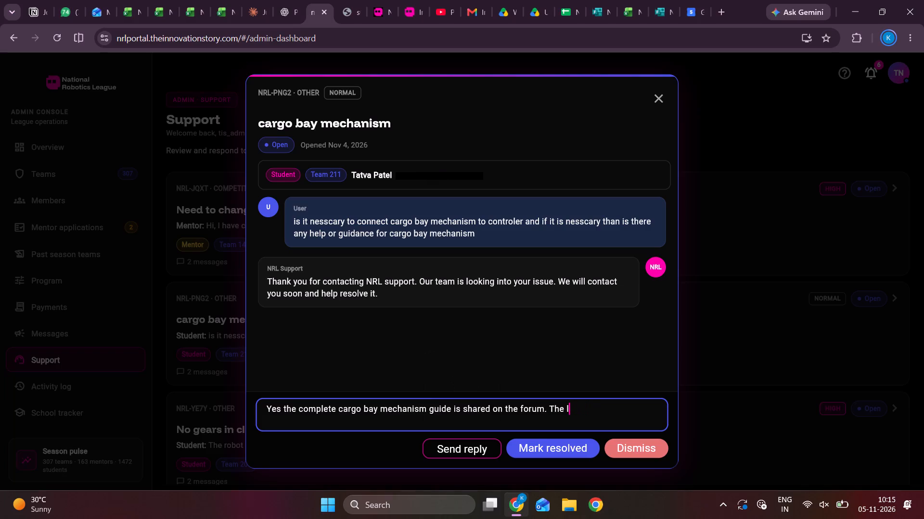
key(BackSpace)
text(teams can you the invite link to join the forum which)
key(space)
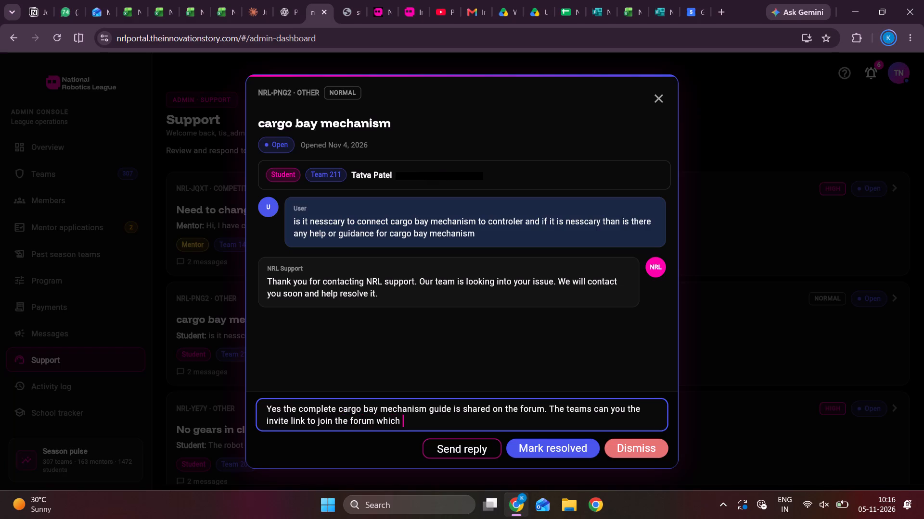
Finish the cargo bay reply's last sentence with "is" and paste the copied forum invite link on a new line.
key(BackSpace)
key(BackSpace)
key(BackSpace)
text(ch is ")
key(BackSpace)
key(shift+Return)
key(ctrl+v)
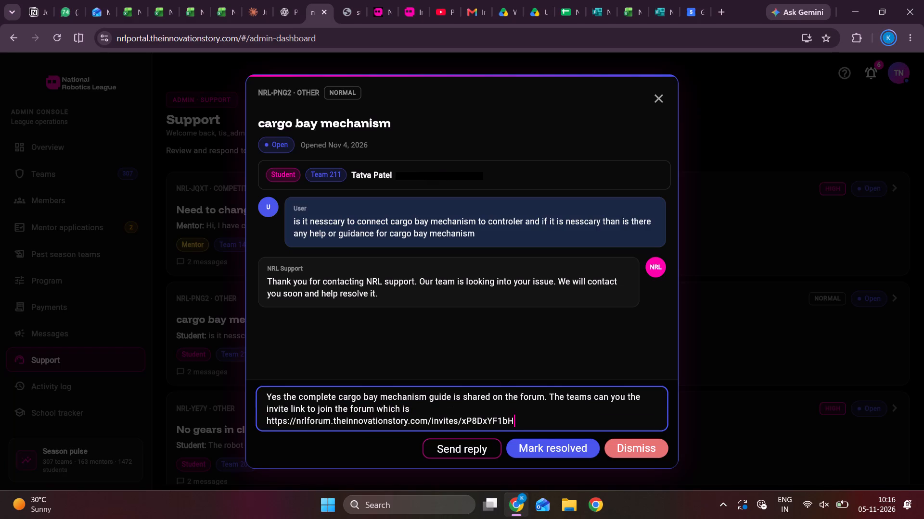
Send the cargo bay reply and mark team 211's ticket as resolved.
click(443, 445)
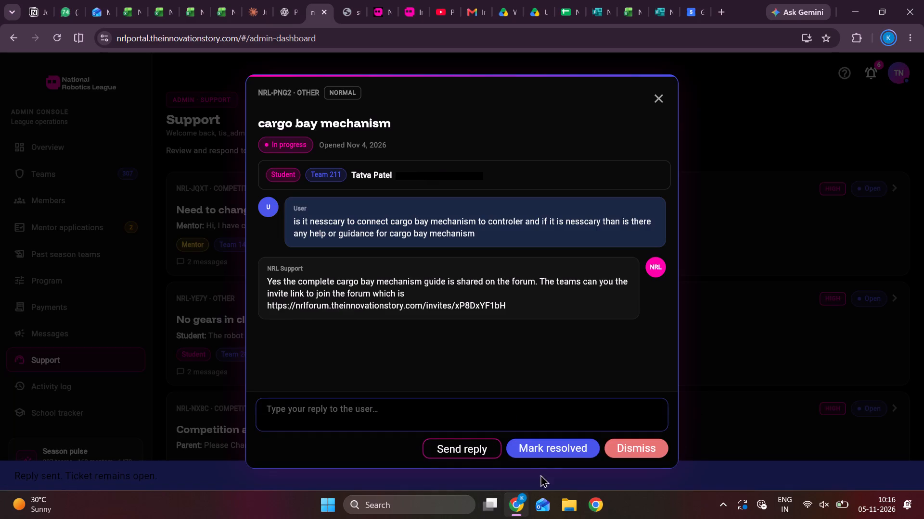
click(545, 450)
Open team 206's "No gears in clinic" ticket and begin the reply with "You can use the robot CAD".
click(372, 350)
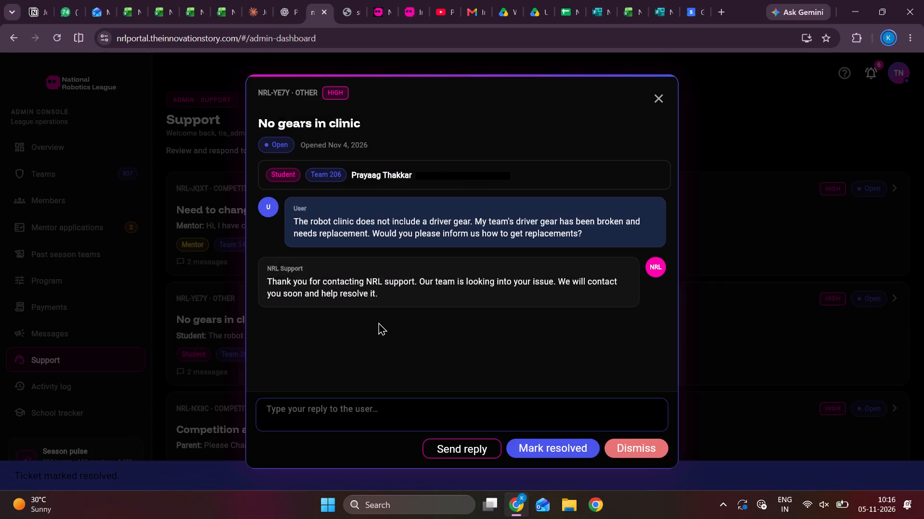
click(324, 407)
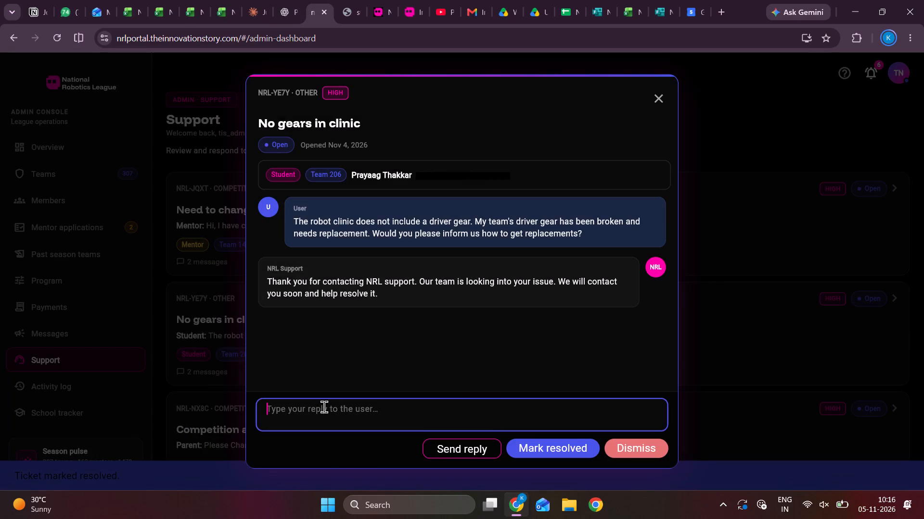
key(BackSpace)
key(BackSpace)
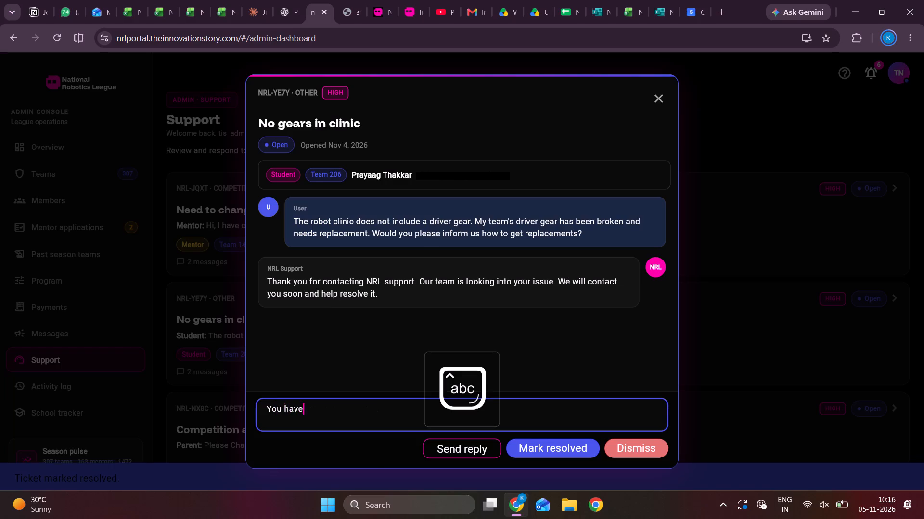
key(BackSpace)
key(BackSpace)
key(BackSpace)
text(can)
key(space)
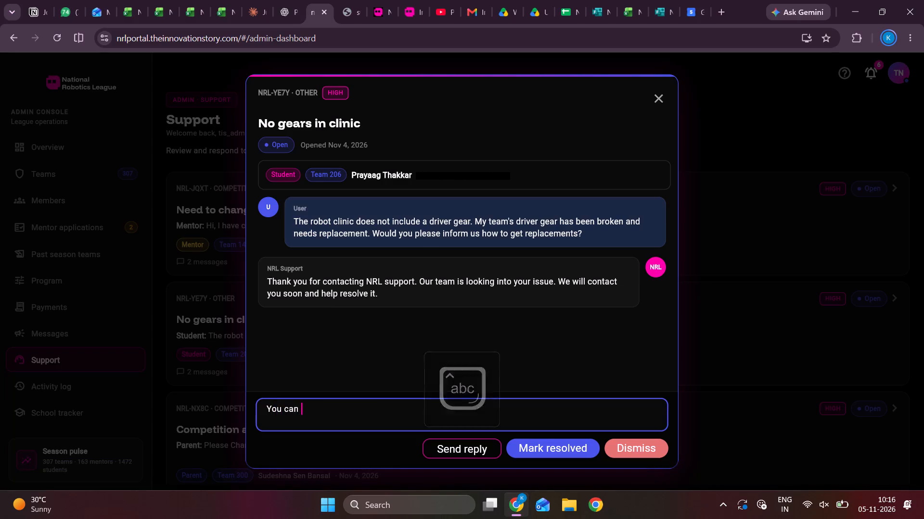
text(use the)
key(space)
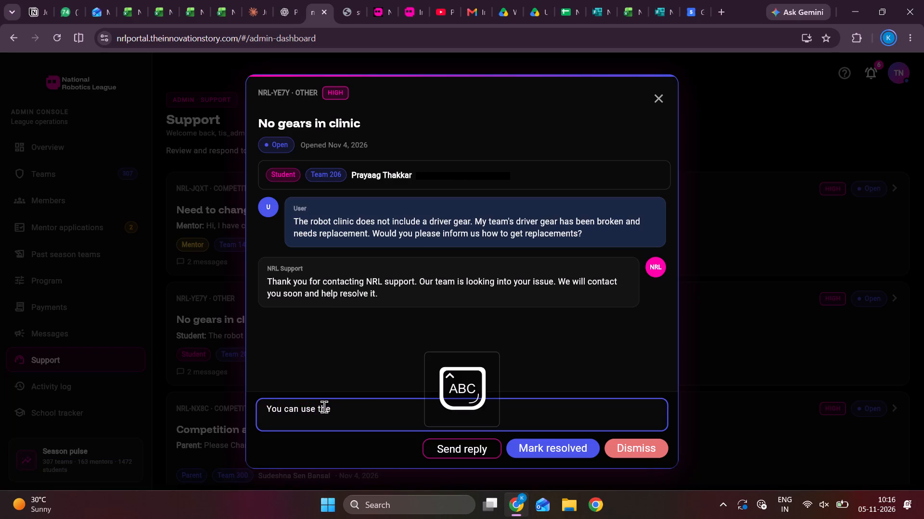
text(roboy)
key(BackSpace)
text(t)
key(space)
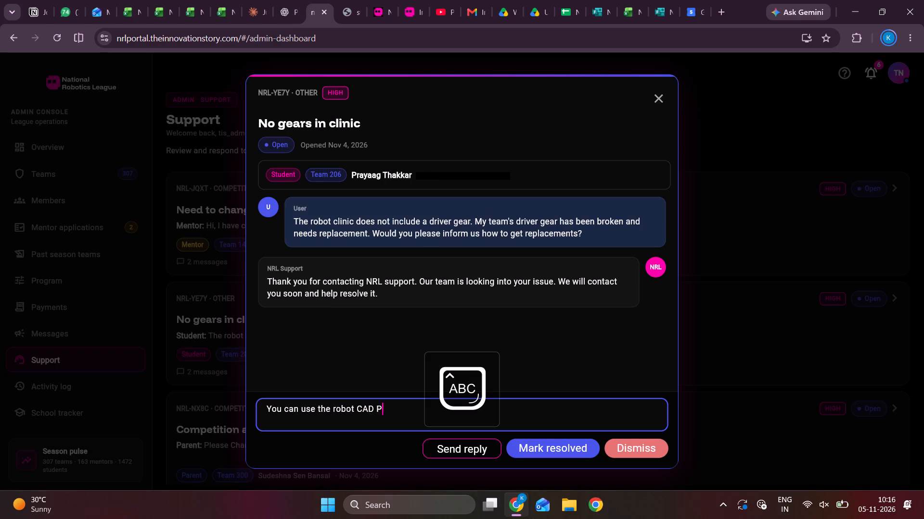
Continue the driver gear reply with "provided on the forum and 3D print the".
text(pro)
text(cii)
key(BackSpace)
text(vi)
key(BackSpace)
key(BackSpace)
key(BackSpace)
key(BackSpace)
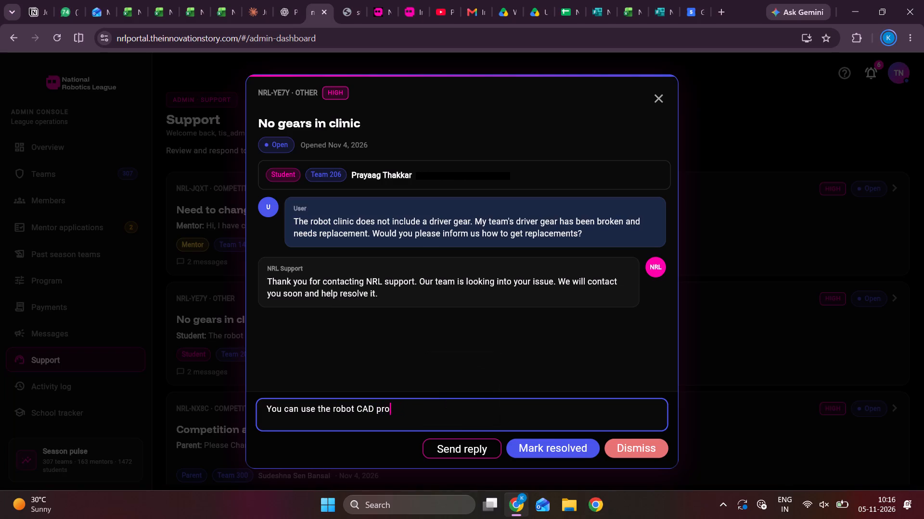
text(vided on the forum anf)
key(space)
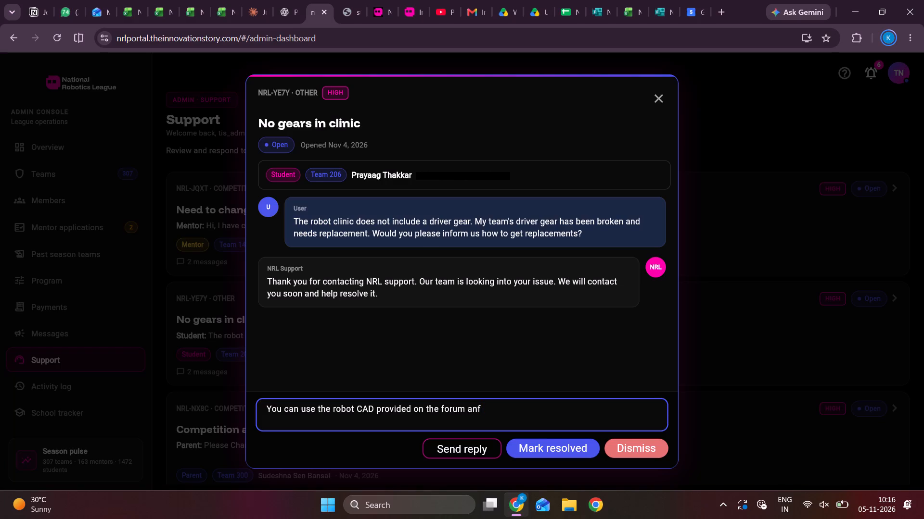
key(BackSpace)
key(BackSpace)
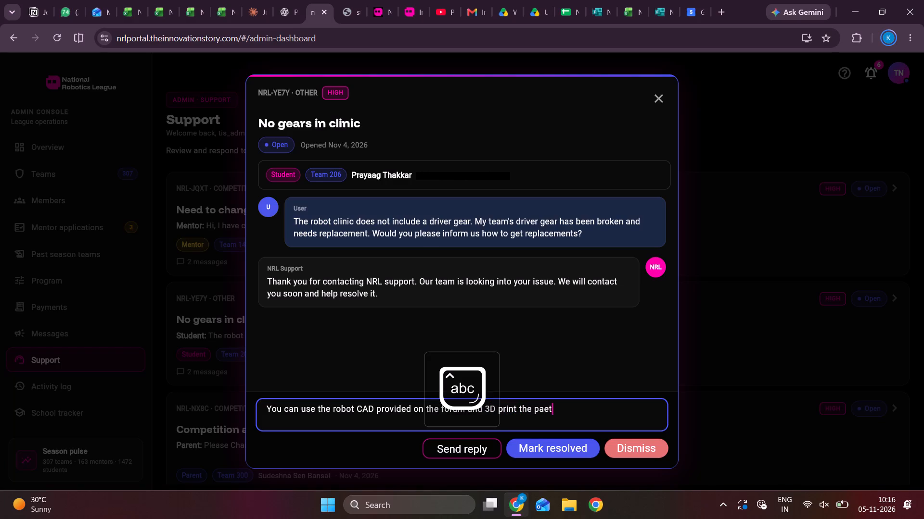
Complete the driver gear reply with "part from a local 3D printing vendor.".
key(BackSpace)
key(BackSpace)
key(BackSpace)
text(art fro)
key(space)
key(BackSpace)
text(m a cl)
key(BackSpace)
key(BackSpace)
text(local vn)
key(BackSpace)
key(BackSpace)
text(3dp)
key(BackSpace)
key(BackSpace)
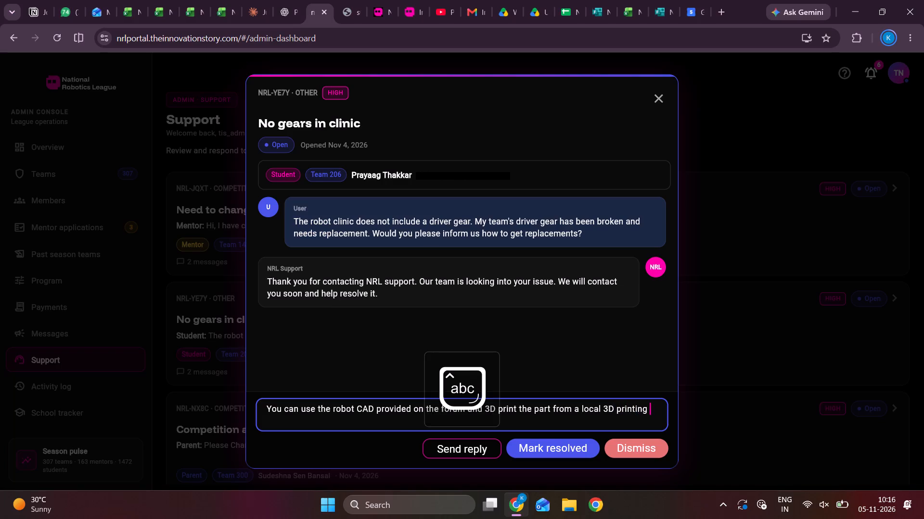
text(vendor)
key(space)
key(BackSpace)
text(.)
key(space)
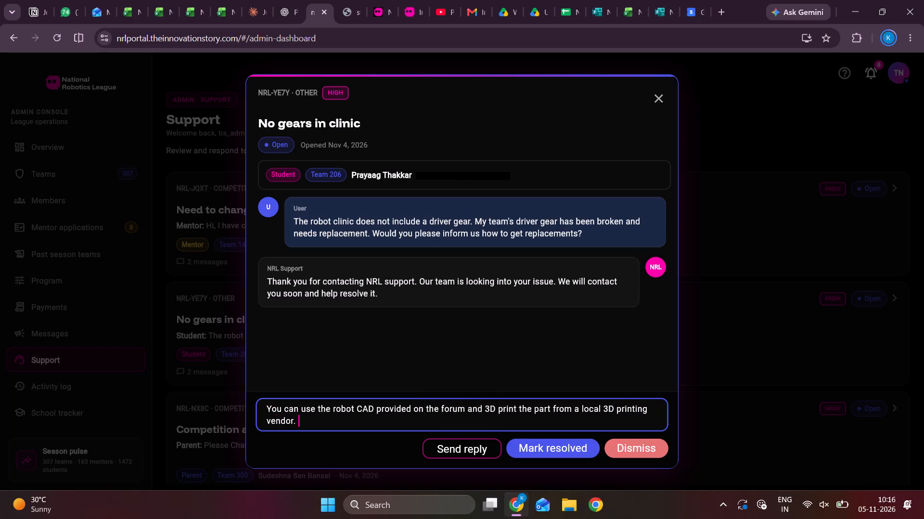
Send the driver gear reply to team 206 and close the ticket view.
click(451, 449)
click(758, 392)
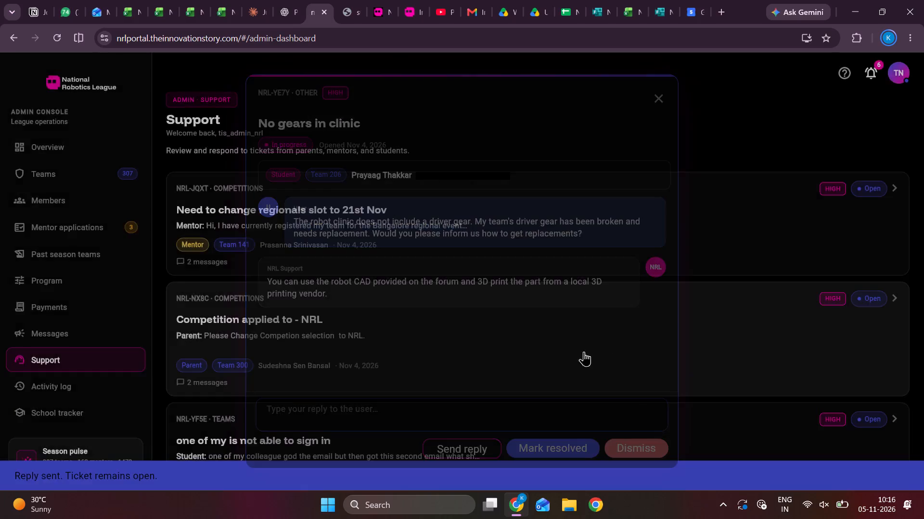
Look through the older open support tickets to find the next one to handle.
scroll(336, 344, down, 1)
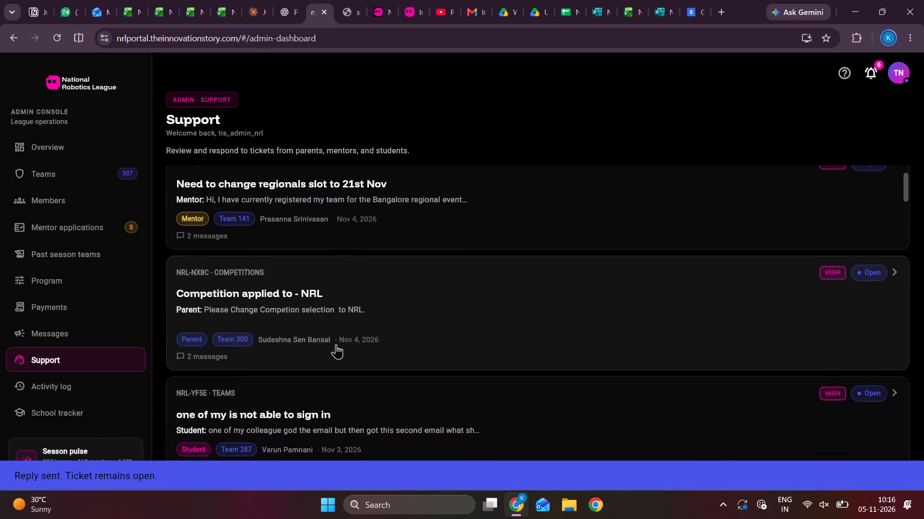
scroll(336, 344, down, 4)
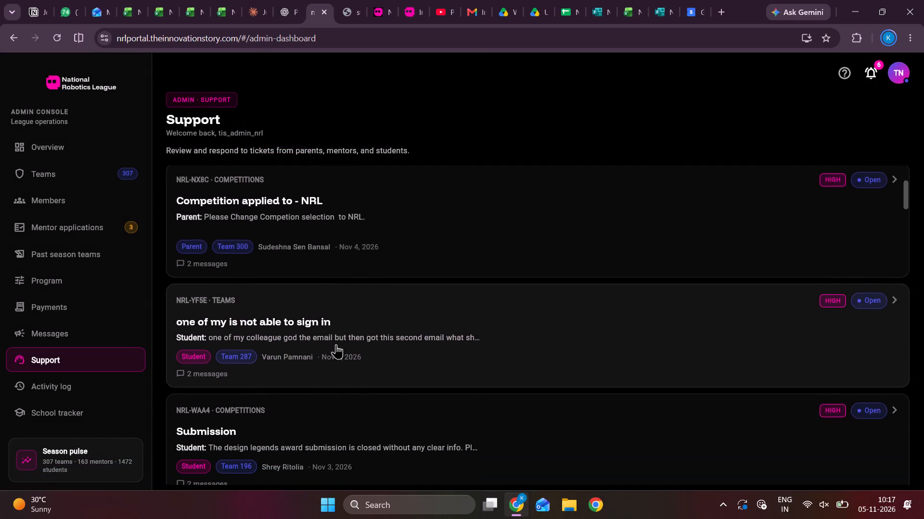
scroll(336, 344, up, 19)
scroll(396, 322, down, 9)
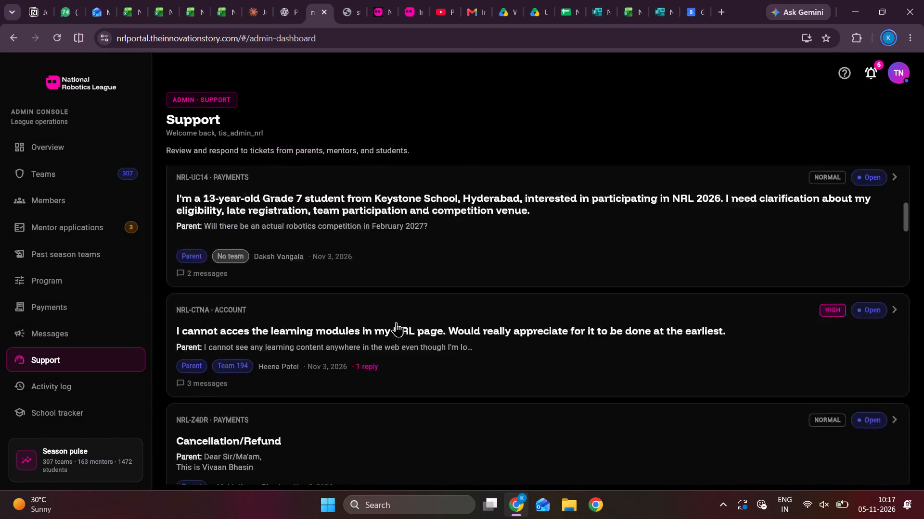
scroll(396, 322, down, 4)
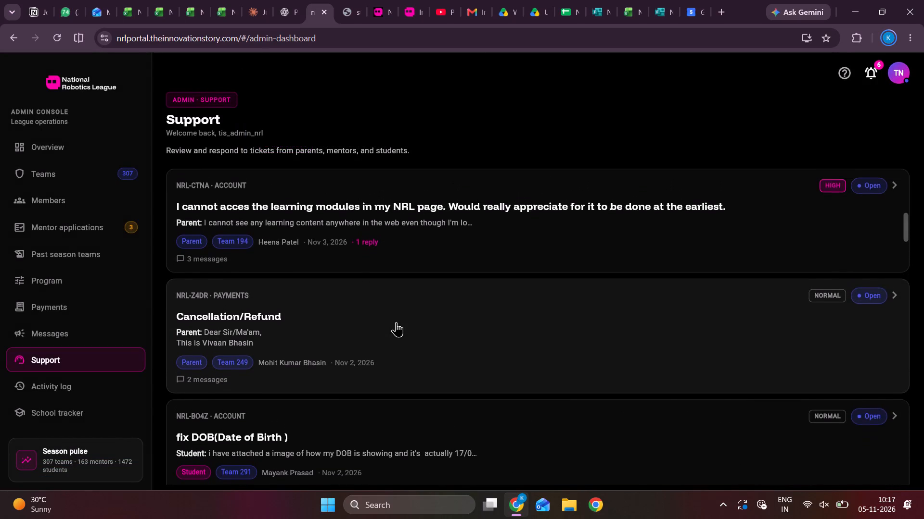
scroll(396, 322, down, 4)
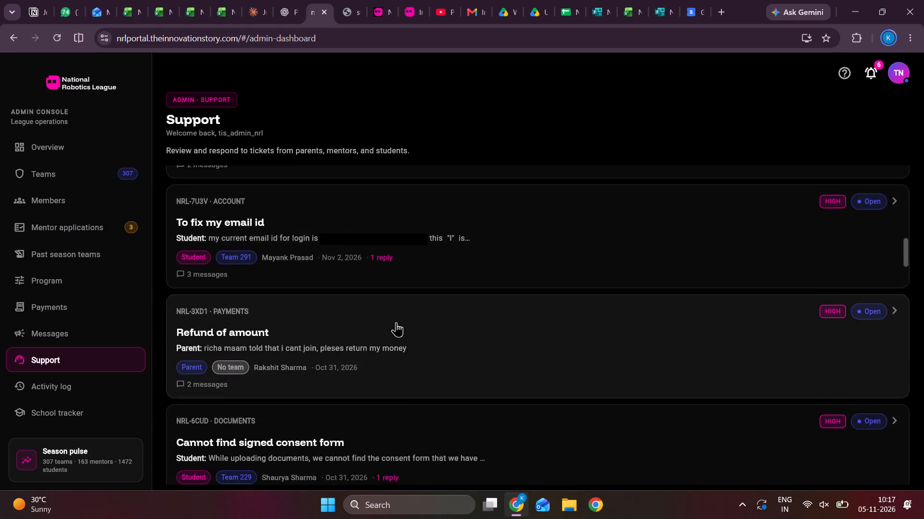
scroll(396, 322, down, 6)
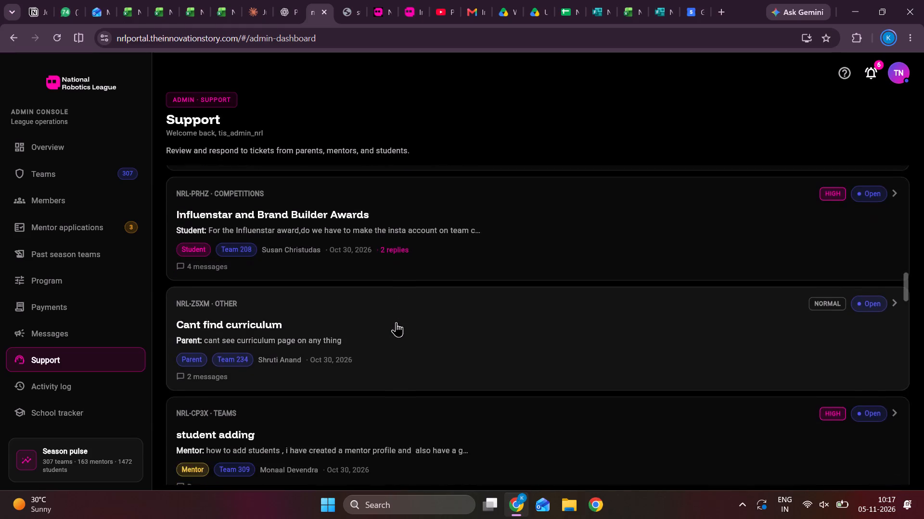
scroll(396, 322, down, 7)
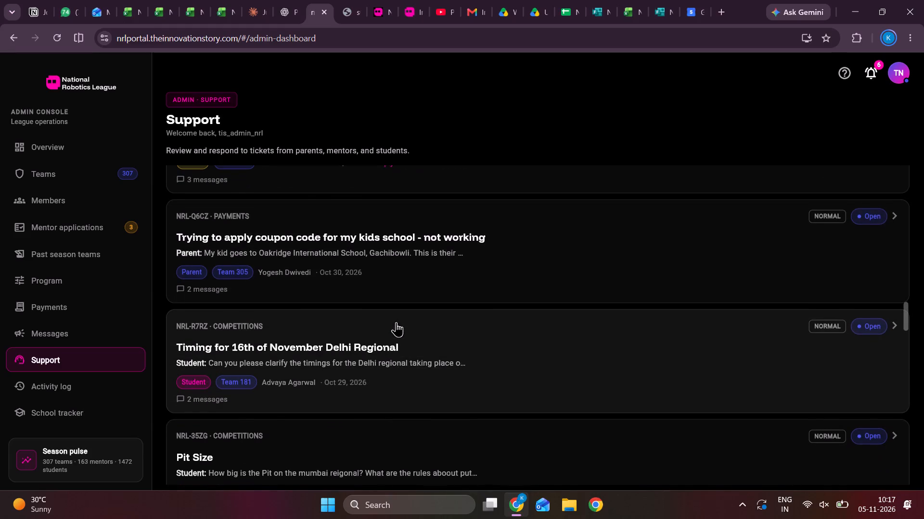
scroll(396, 322, down, 2)
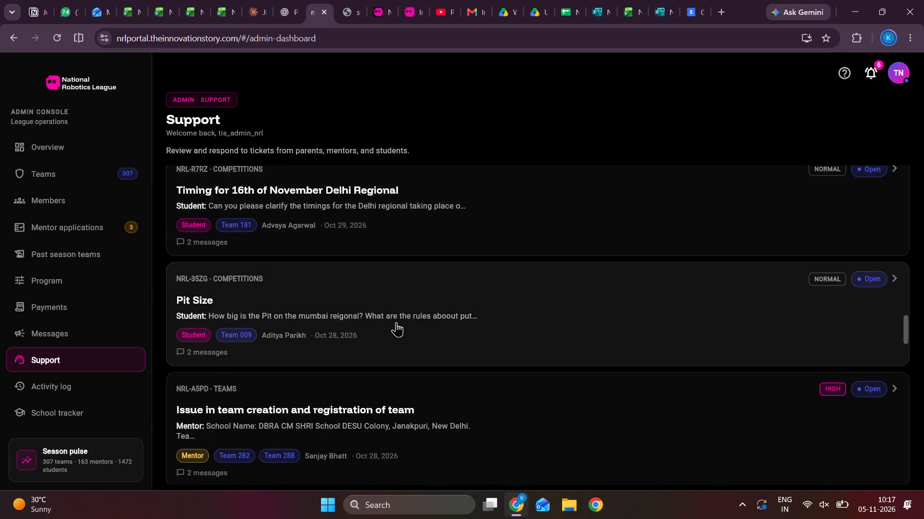
scroll(396, 322, down, 2)
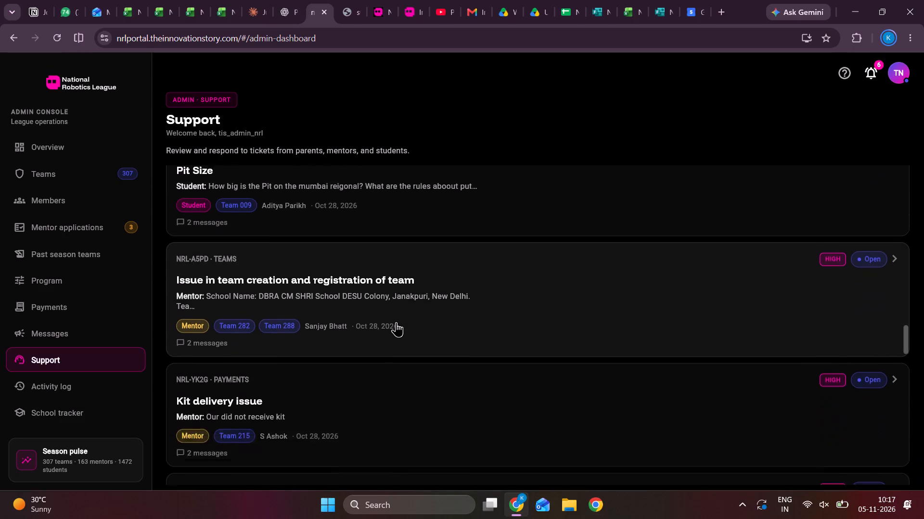
scroll(396, 322, down, 5)
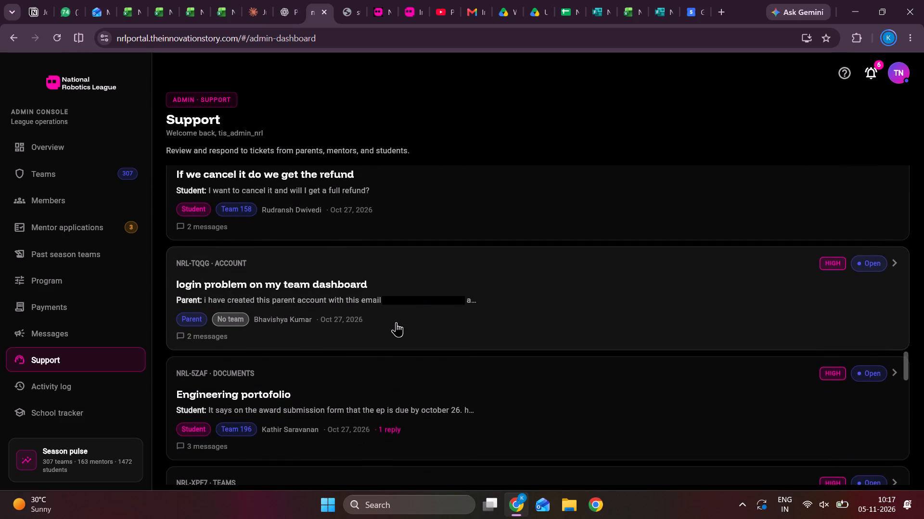
scroll(397, 312, down, 2)
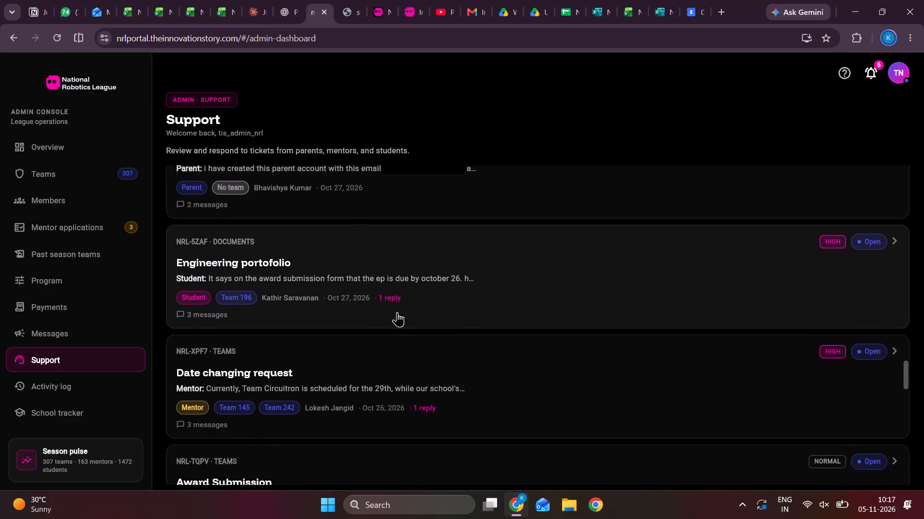
scroll(397, 312, down, 3)
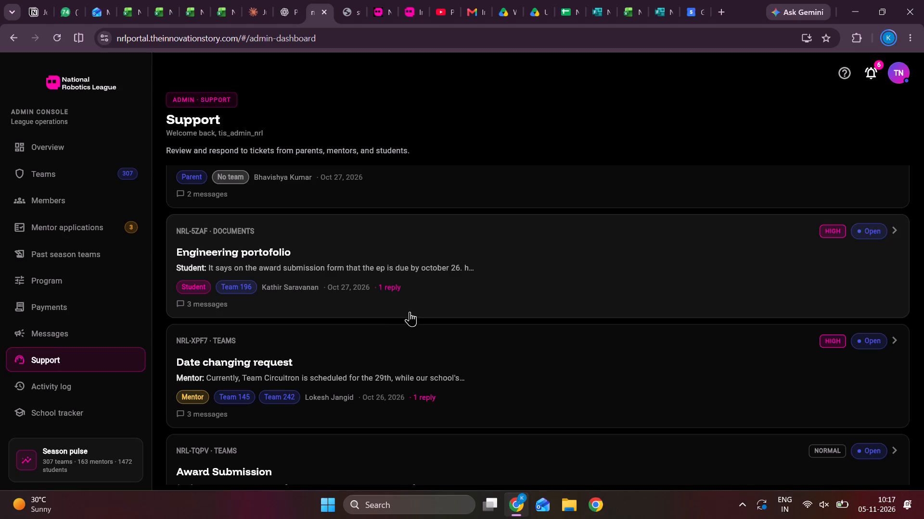
scroll(392, 441, down, 1)
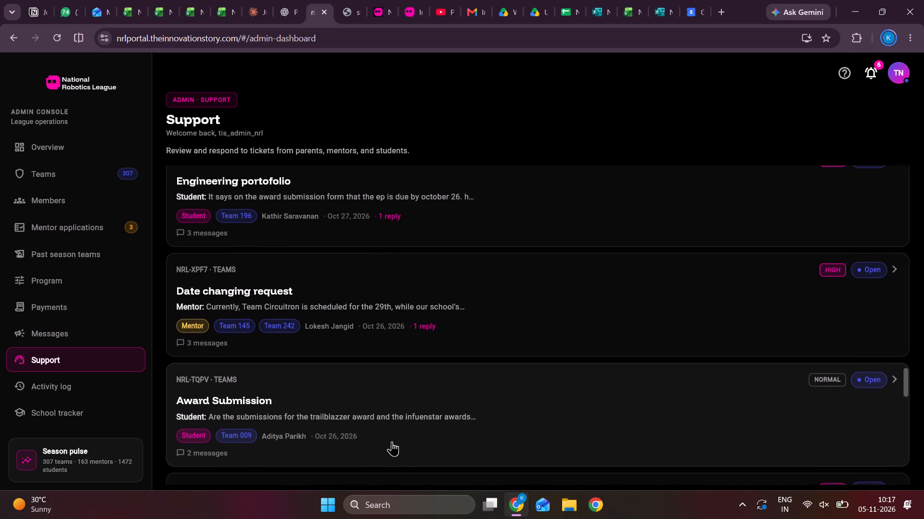
Open team 196's Engineering portofolio ticket and begin the reply with "The dates have been updates".
scroll(392, 441, down, 1)
click(451, 280)
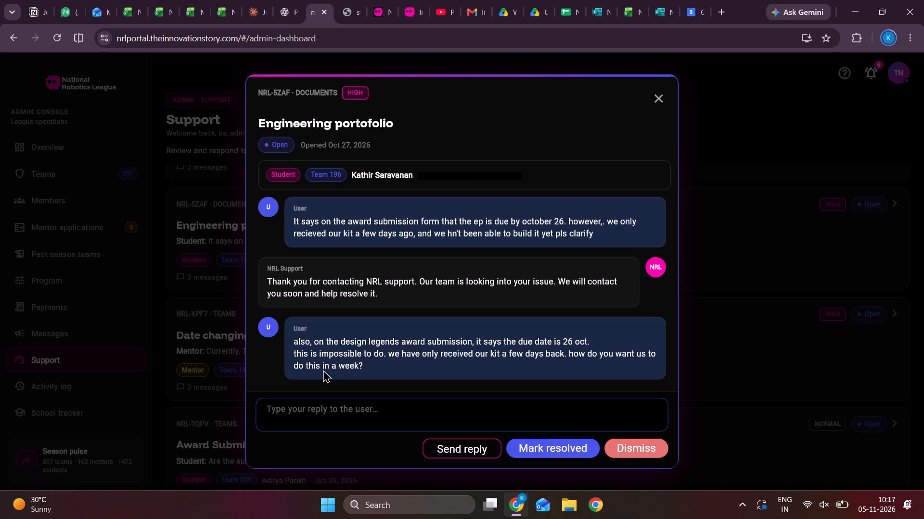
click(323, 411)
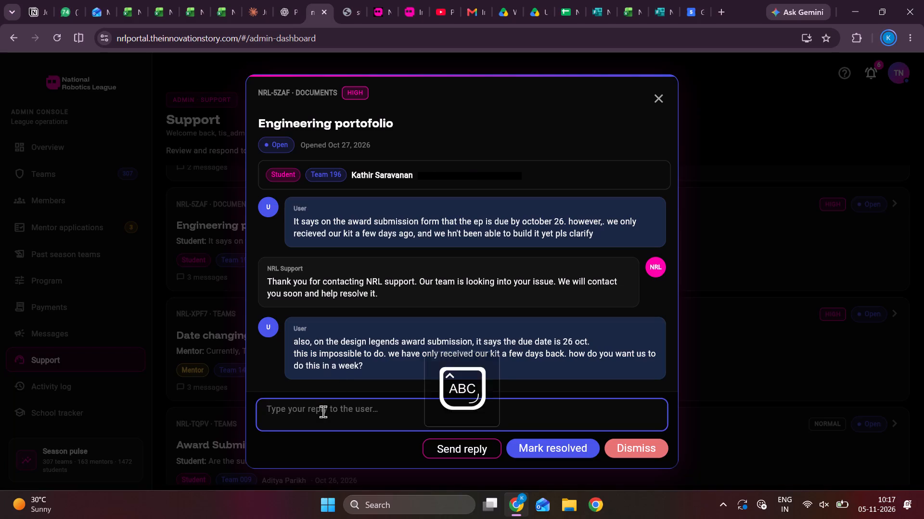
text(he dates hav)
key(space)
key(BackSpace)
key(space)
key(BackSpace)
key(space)
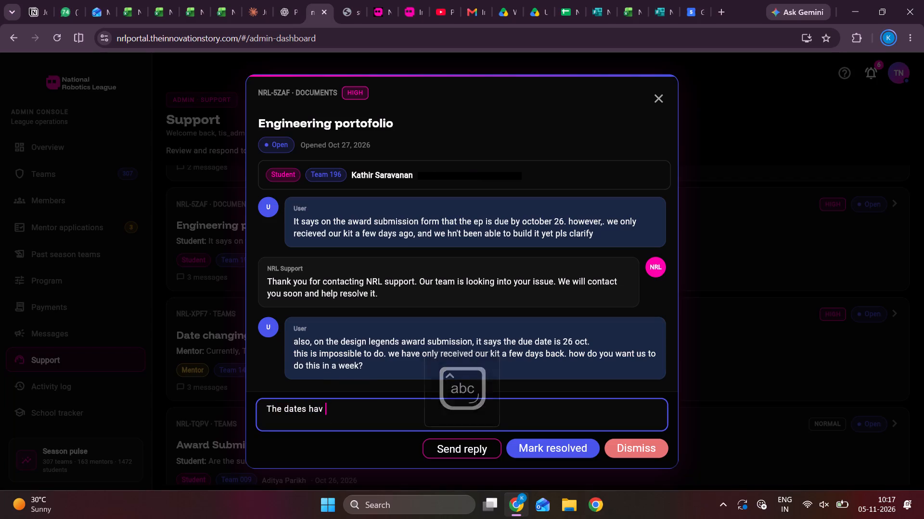
key(BackSpace)
text(e been up)
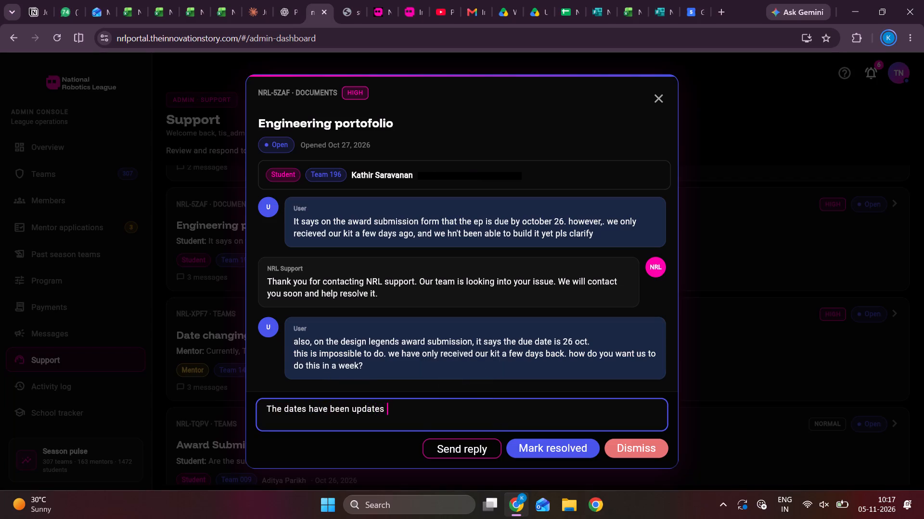
Complete the Engineering portofolio reply with "to 7th November.", send it and close the ticket.
text(ovember)
key(BackSpace)
key(BackSpace)
key(BackSpace)
key(BackSpace)
key(BackSpace)
key(BackSpace)
key(BackSpace)
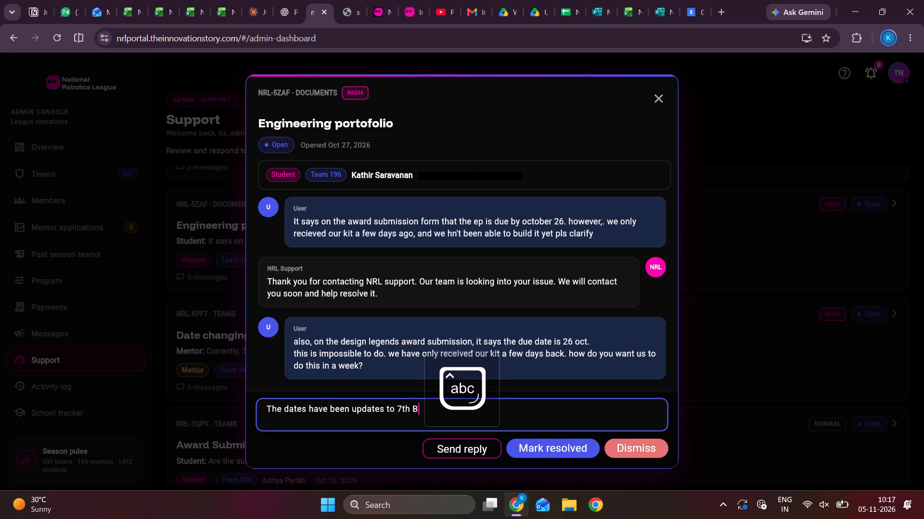
key(BackSpace)
text(ovember.)
key(space)
click(450, 445)
click(713, 434)
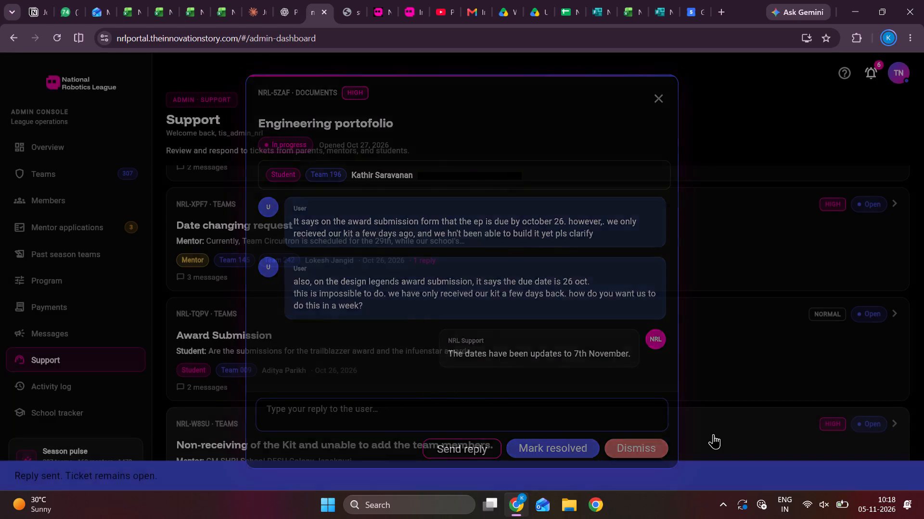
Filter the support tickets to show those in progress.
scroll(713, 434, down, 1)
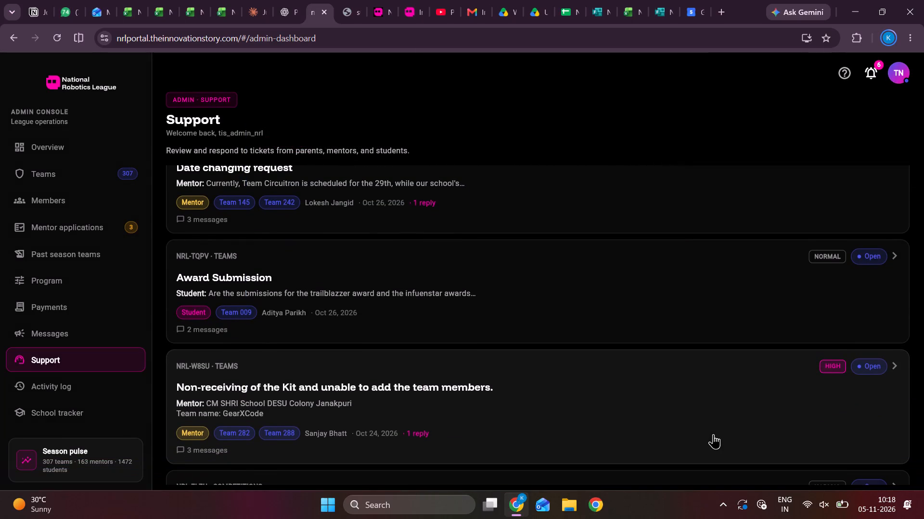
scroll(654, 518, up, 9)
scroll(588, 272, up, 11)
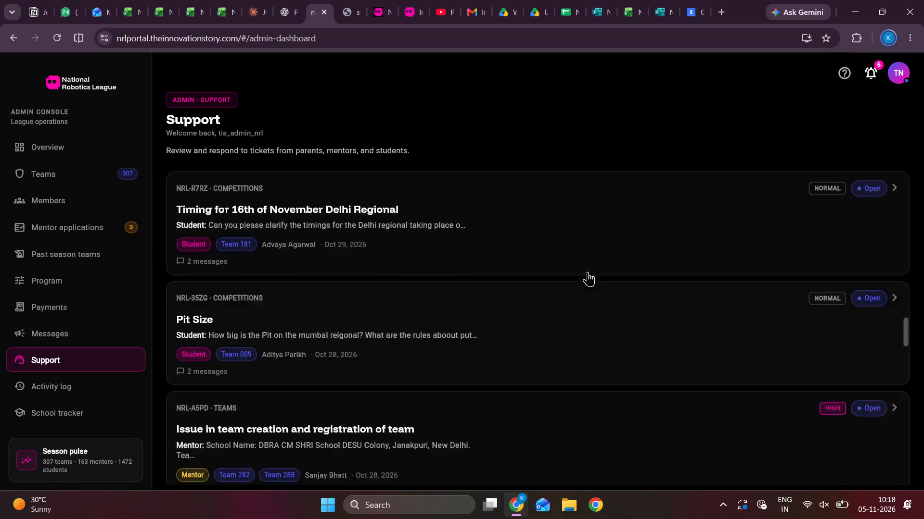
scroll(588, 272, up, 18)
click(743, 244)
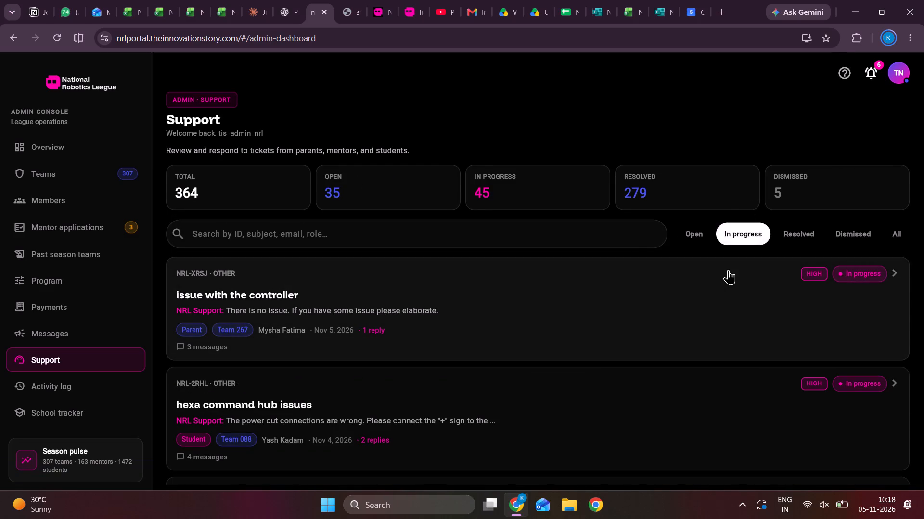
Review the conversations in the controller issue, hexa command hub and forum login tickets.
click(559, 313)
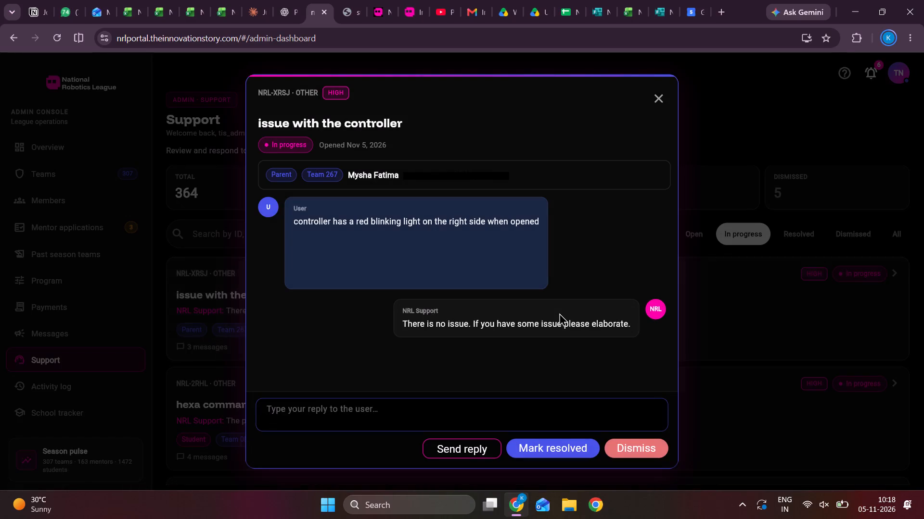
click(767, 360)
click(587, 395)
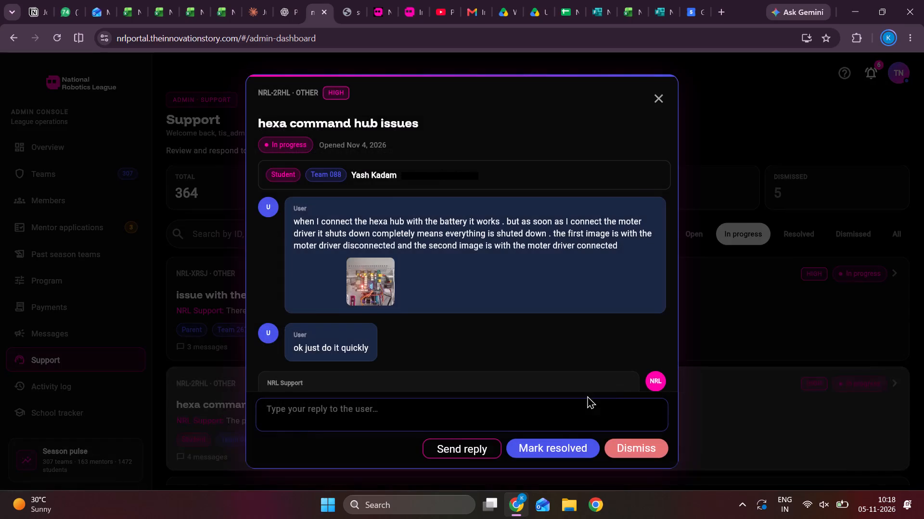
scroll(547, 311, down, 2)
click(801, 375)
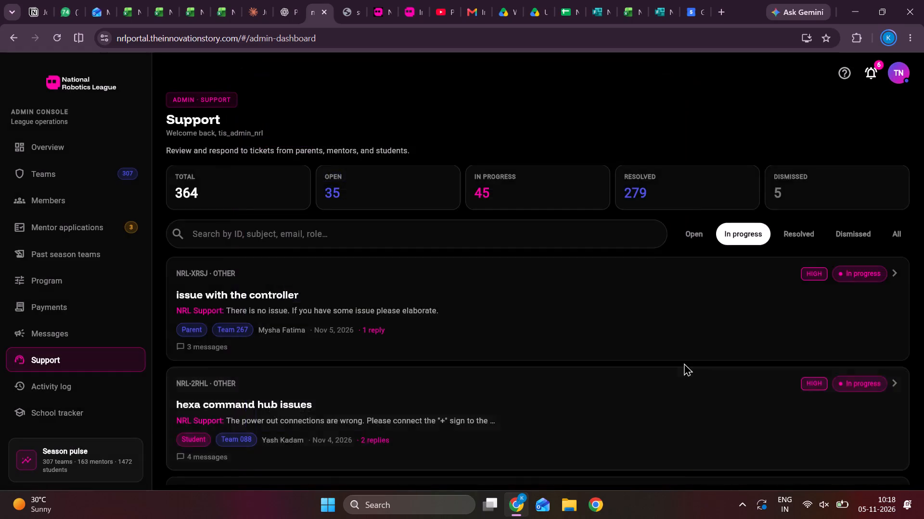
scroll(684, 363, down, 3)
click(670, 357)
scroll(653, 345, down, 2)
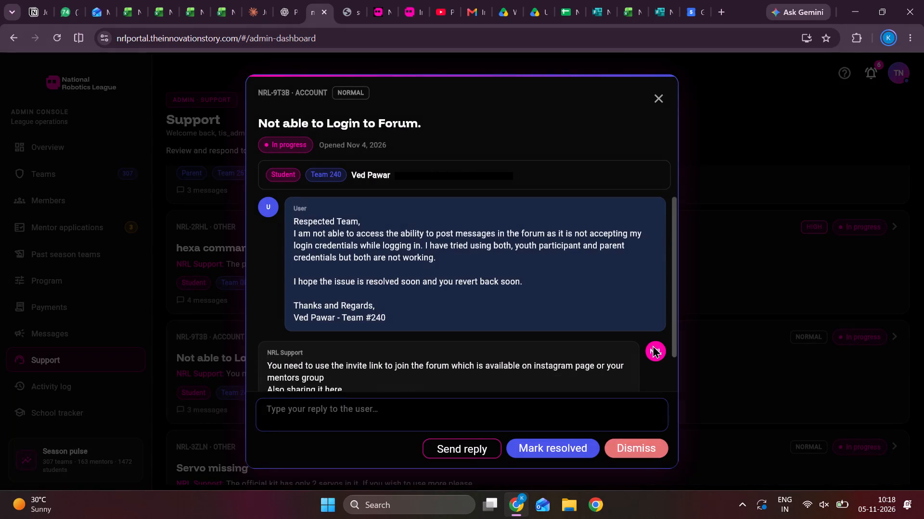
scroll(653, 345, down, 3)
click(772, 372)
Open team 185's Servo missing ticket and mark it resolved.
scroll(600, 366, down, 4)
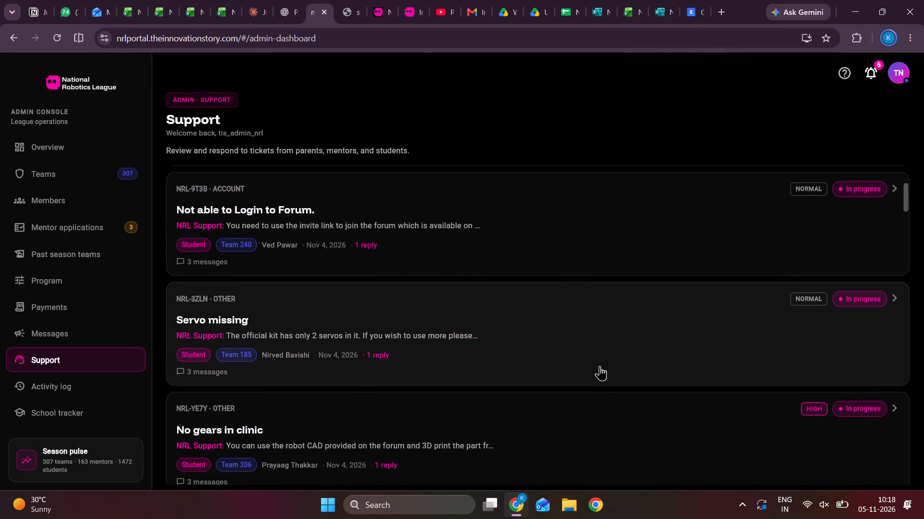
click(572, 350)
scroll(547, 332, down, 4)
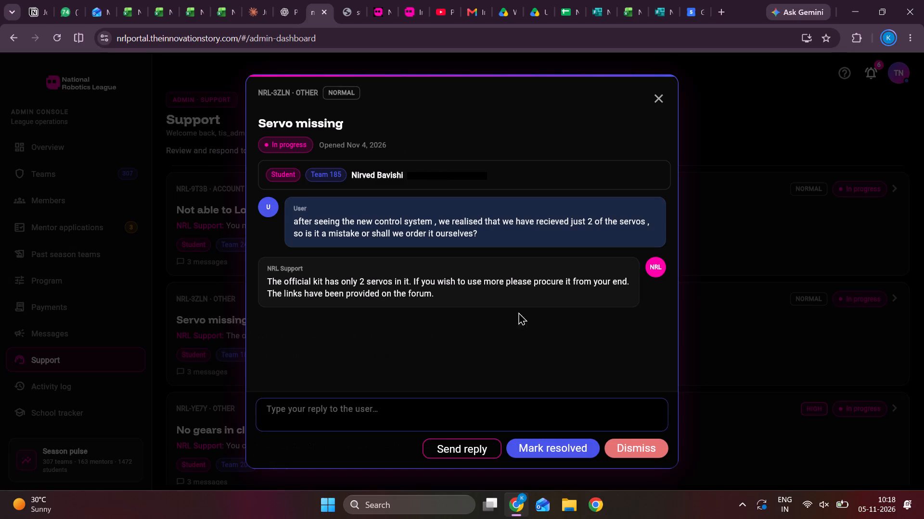
click(544, 455)
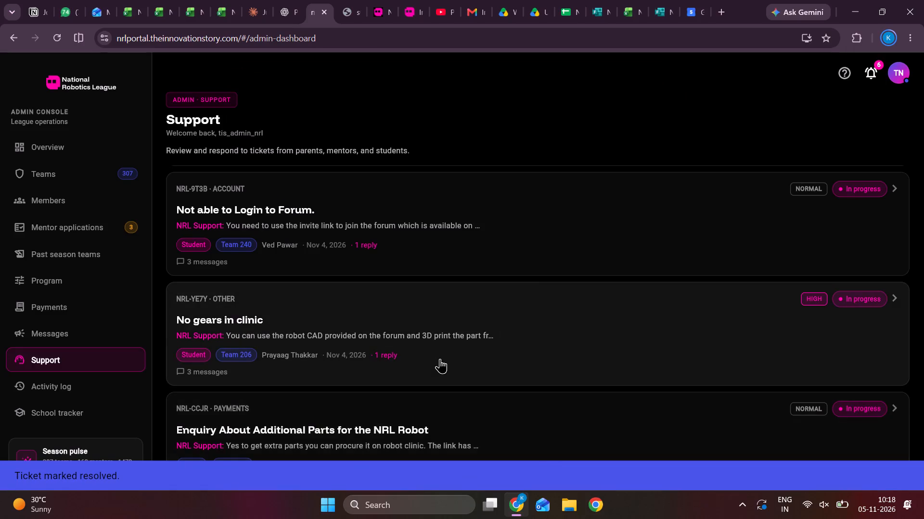
Review the conversation in team 206's No gears in clinic ticket and close it.
click(440, 358)
scroll(440, 355, down, 2)
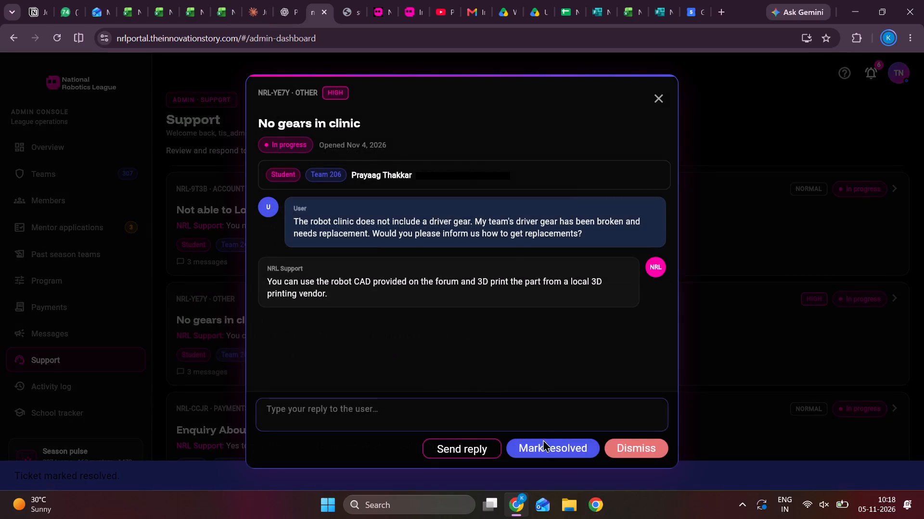
click(724, 382)
Open team 259's additional parts enquiry and start a reply with the copied forum invite link followed by "This is the".
scroll(489, 379, down, 3)
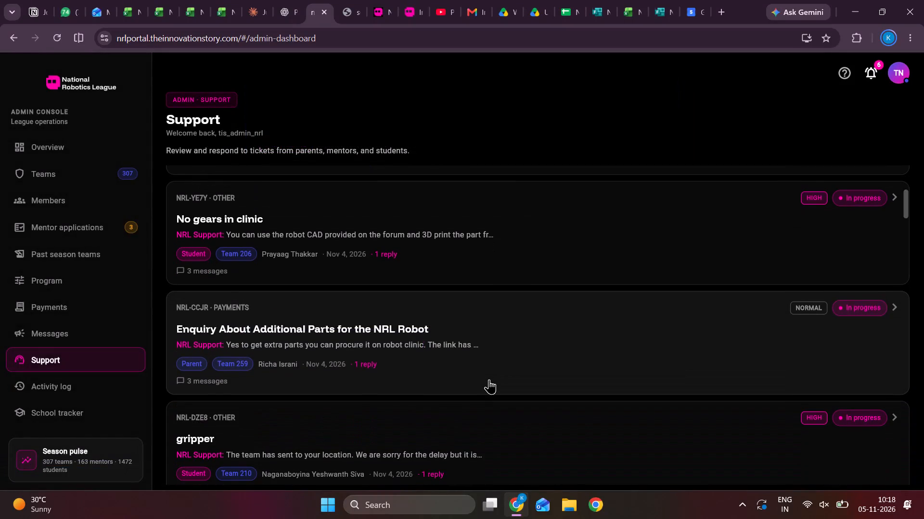
click(489, 379)
scroll(489, 379, down, 4)
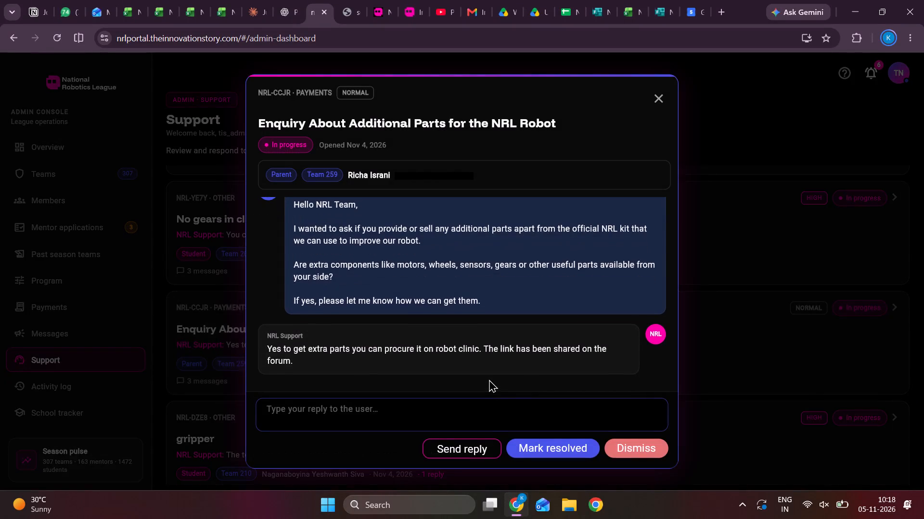
scroll(489, 379, up, 1)
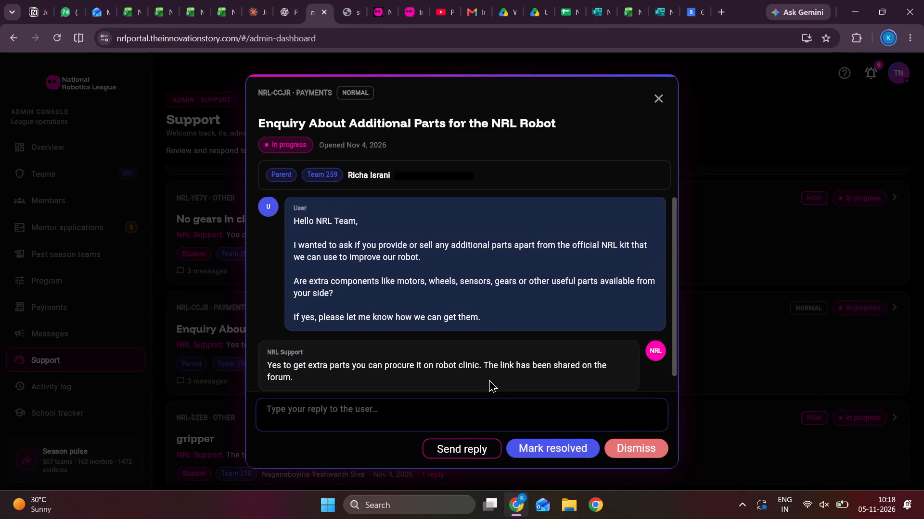
scroll(489, 379, up, 1)
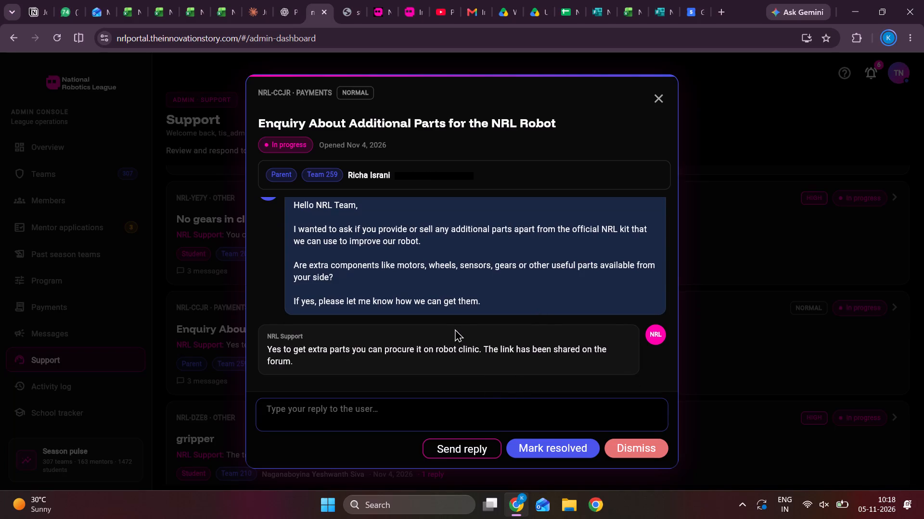
scroll(565, 297, down, 2)
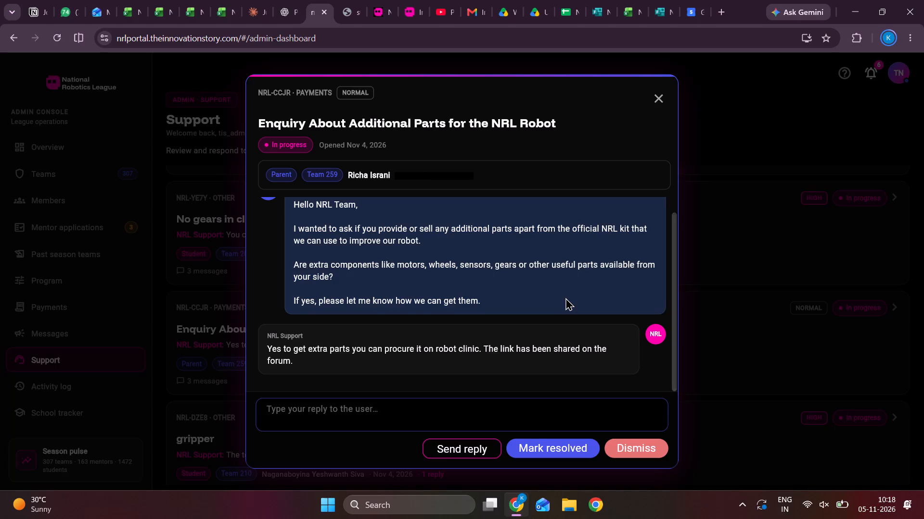
scroll(565, 297, up, 1)
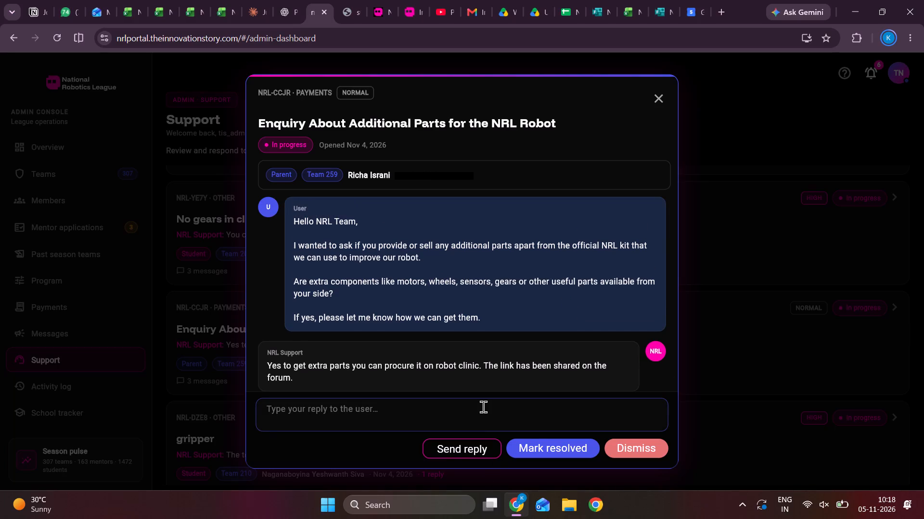
click(483, 407)
key(ctrl+v)
key(space)
text(h)
key(BackSpace)
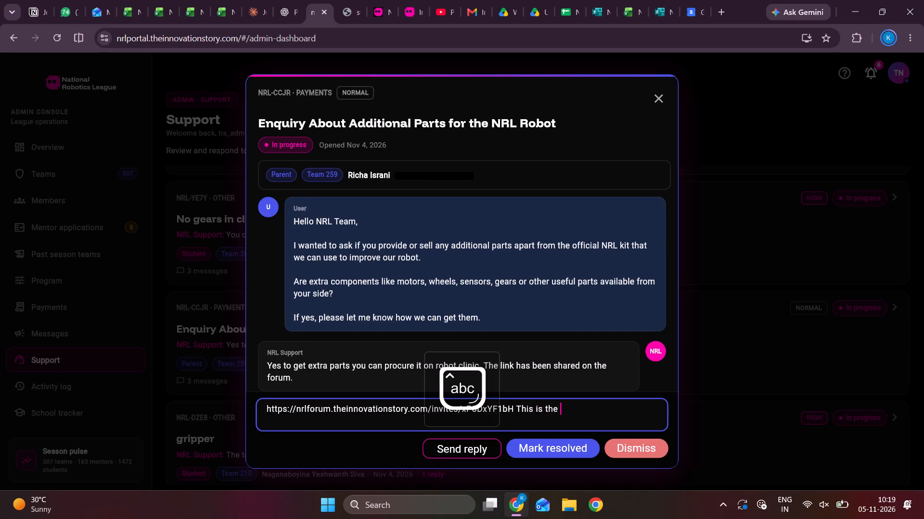
Complete the additional parts reply with "invite link to the forum." and send it.
text(invote)
key(BackSpace)
key(BackSpace)
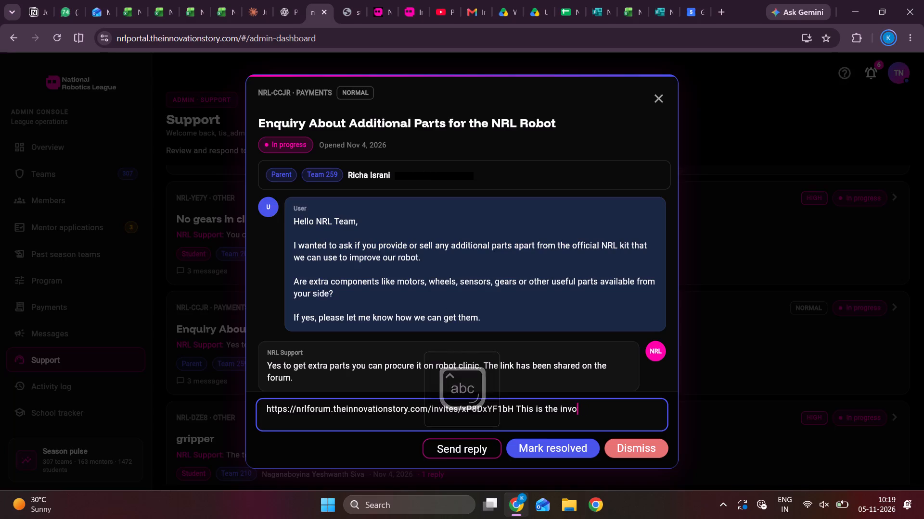
key(BackSpace)
text(ite link to the forum.)
key(space)
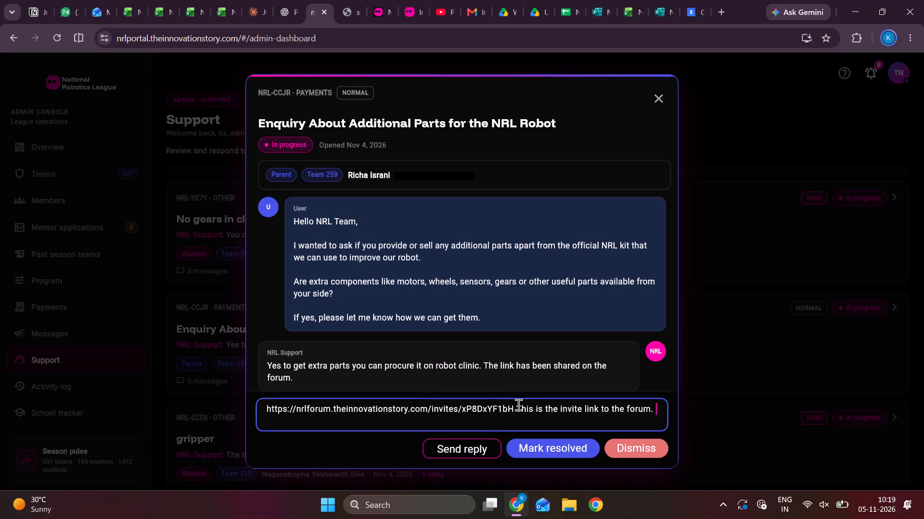
click(480, 453)
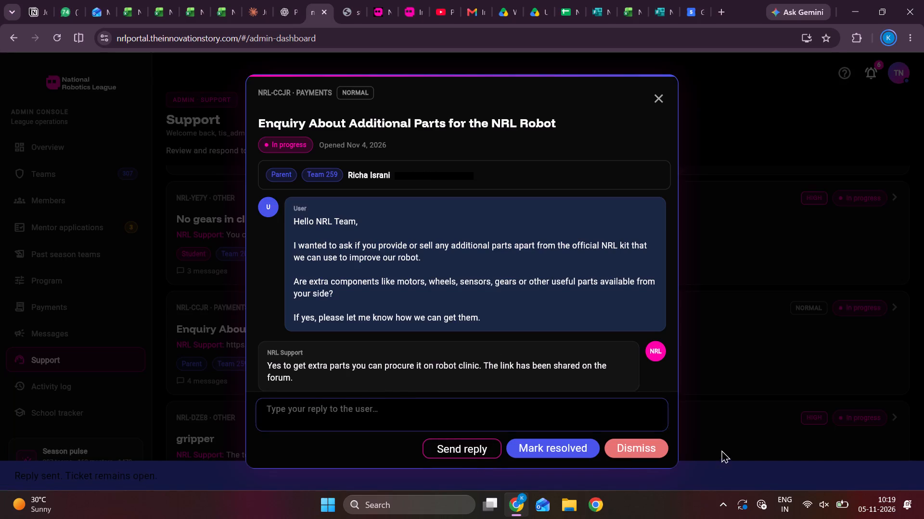
Mark team 259's additional parts enquiry as resolved.
scroll(498, 320, down, 5)
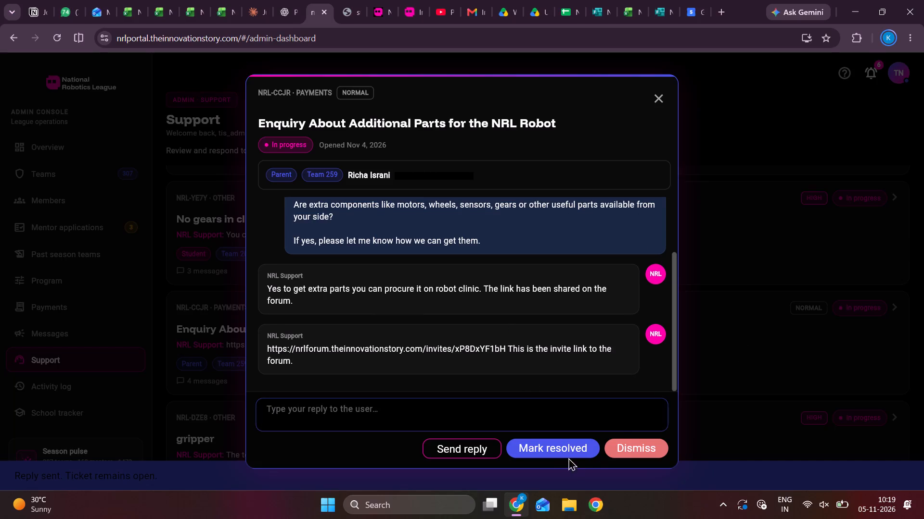
click(568, 451)
Open team 210's gripper ticket to review the missing claw mechanism parts request.
click(560, 348)
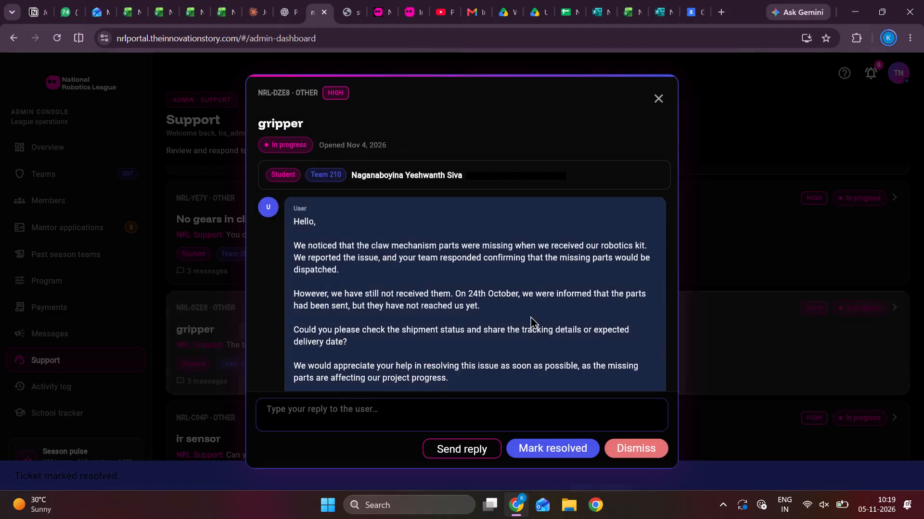
scroll(524, 309, down, 8)
scroll(524, 309, up, 1)
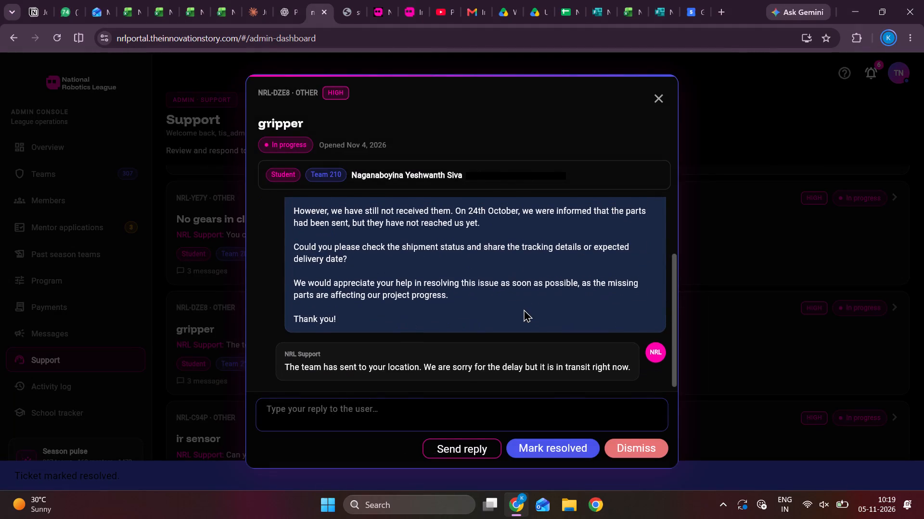
scroll(524, 309, up, 3)
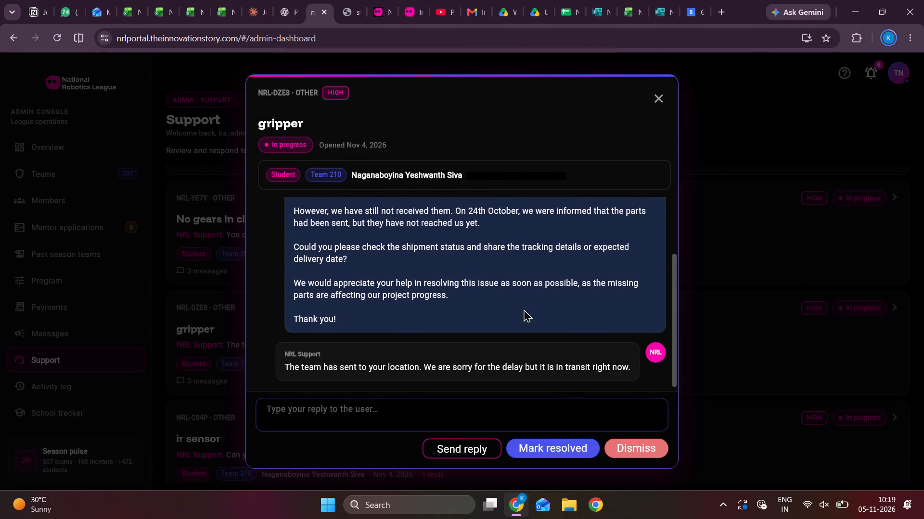
scroll(524, 309, up, 5)
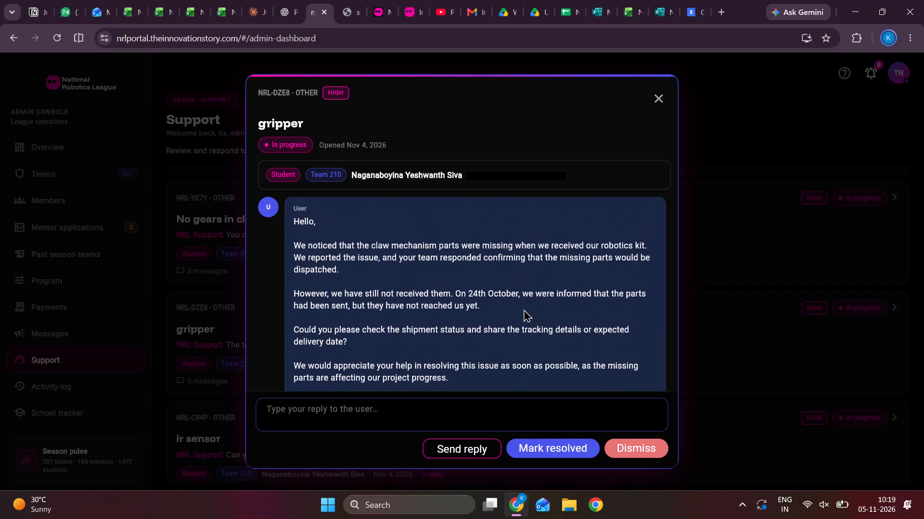
scroll(524, 309, down, 2)
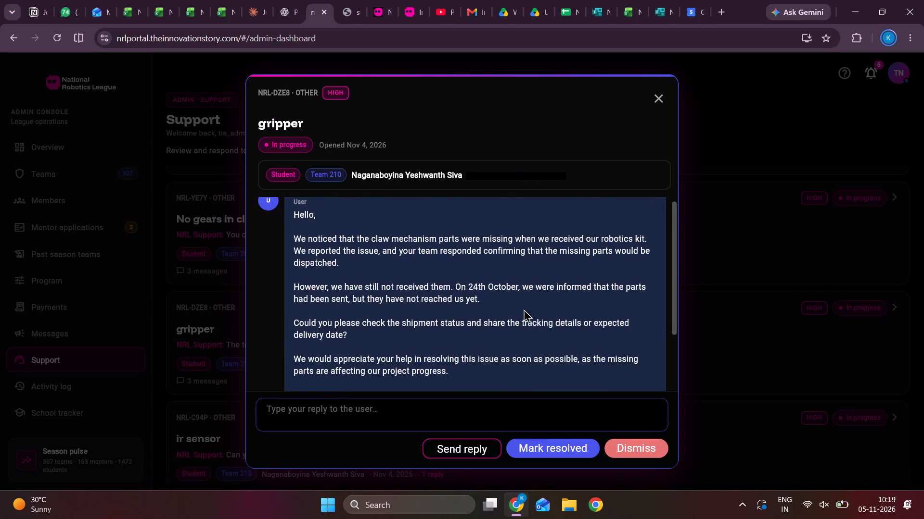